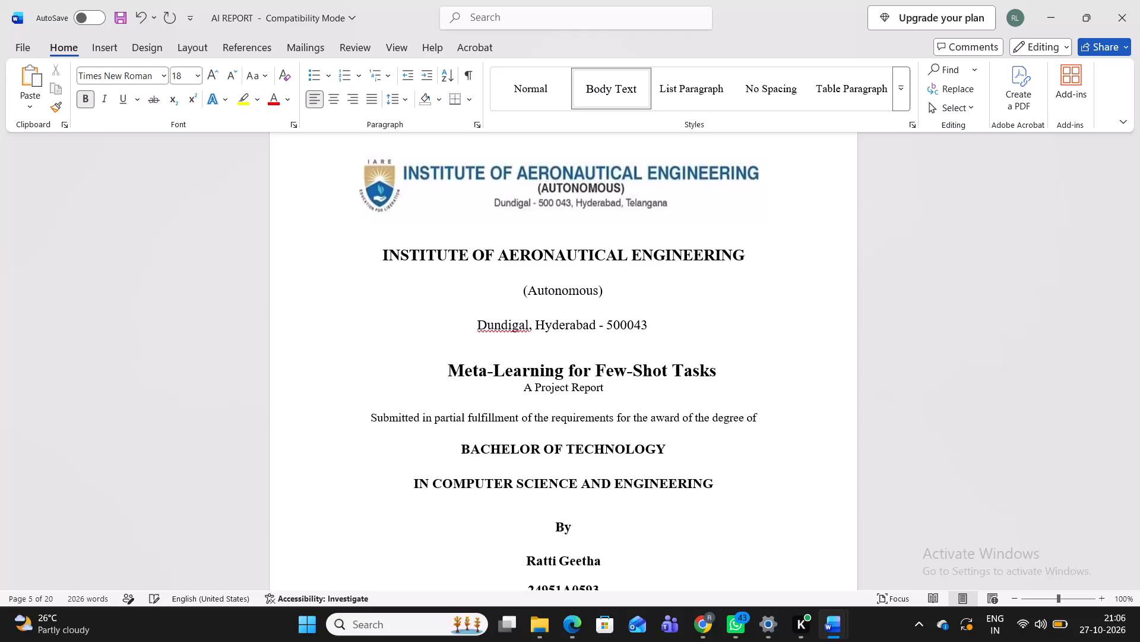
Replace the student's name under "By" on the title page with the new student's name, keeping the roll number on its own line.
scroll(662, 480, "down", 2)
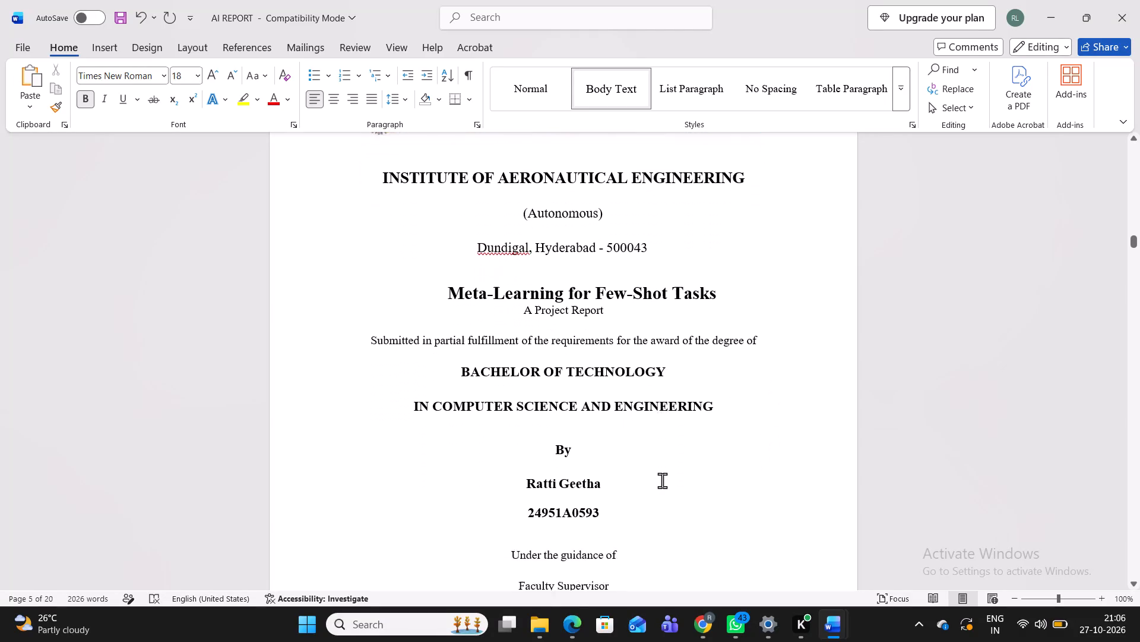
scroll(662, 480, "down", 2)
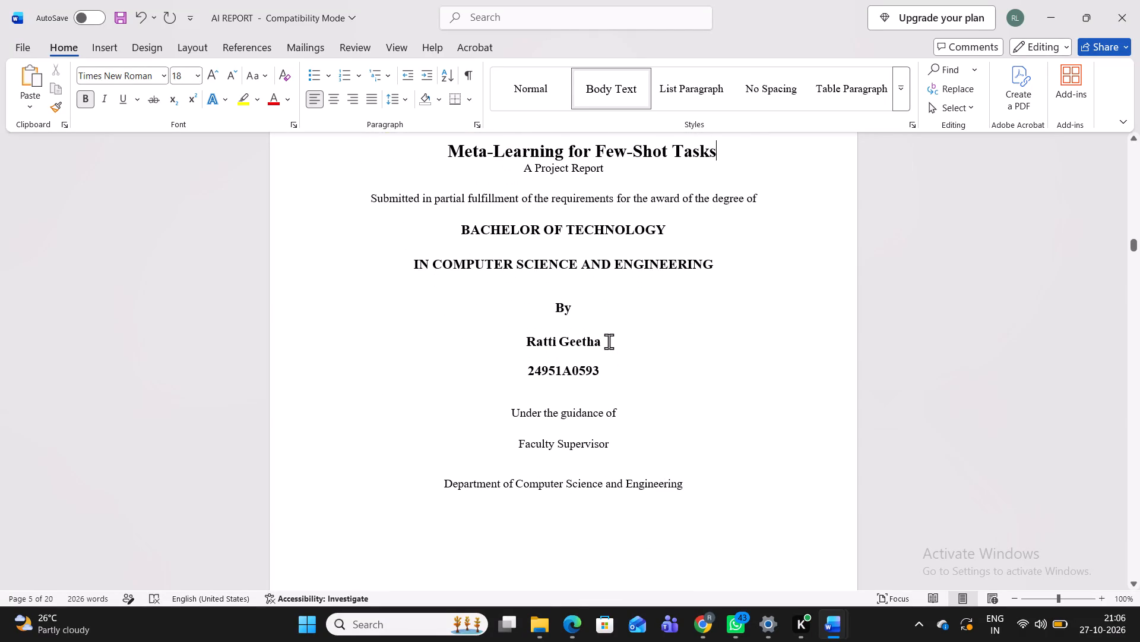
left_click_drag(608, 341, 536, 337)
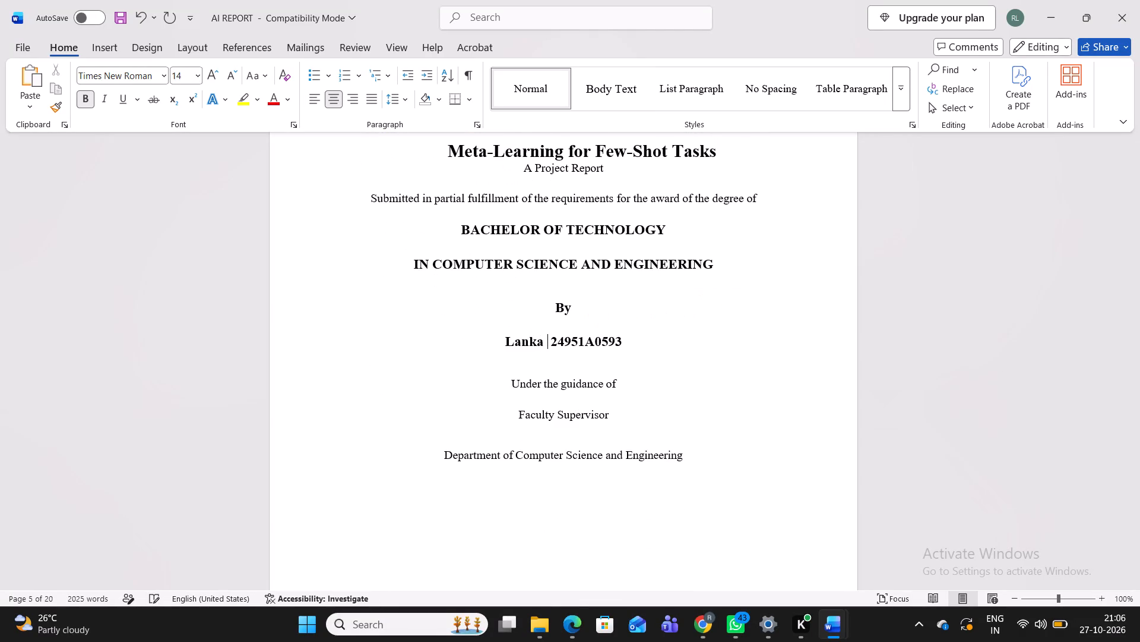
key("BackSpace")
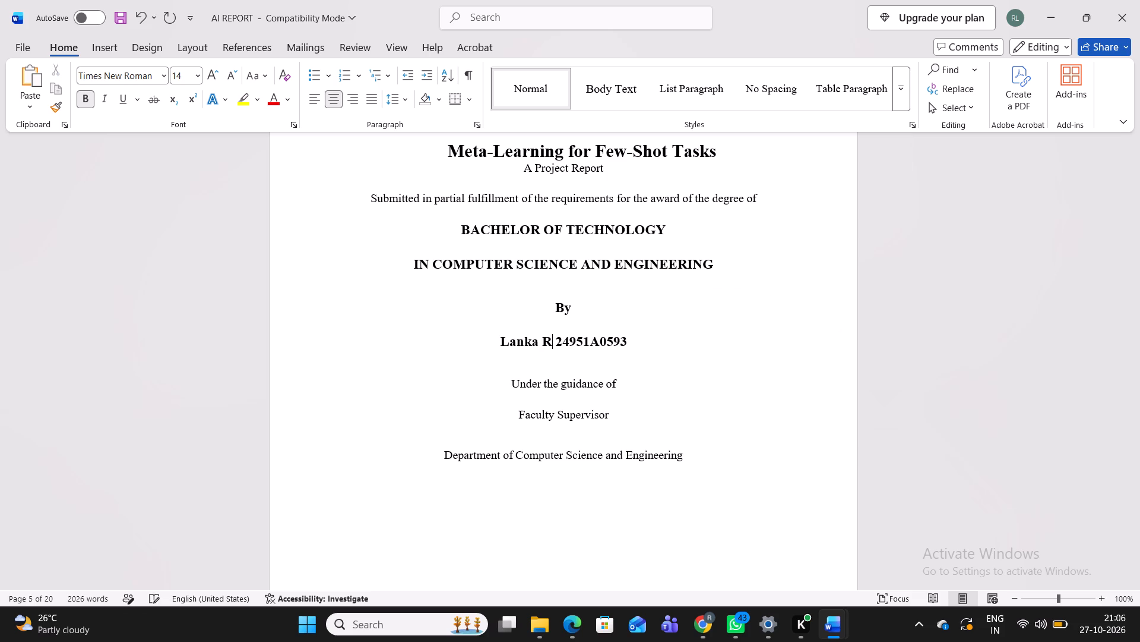
key("Return")
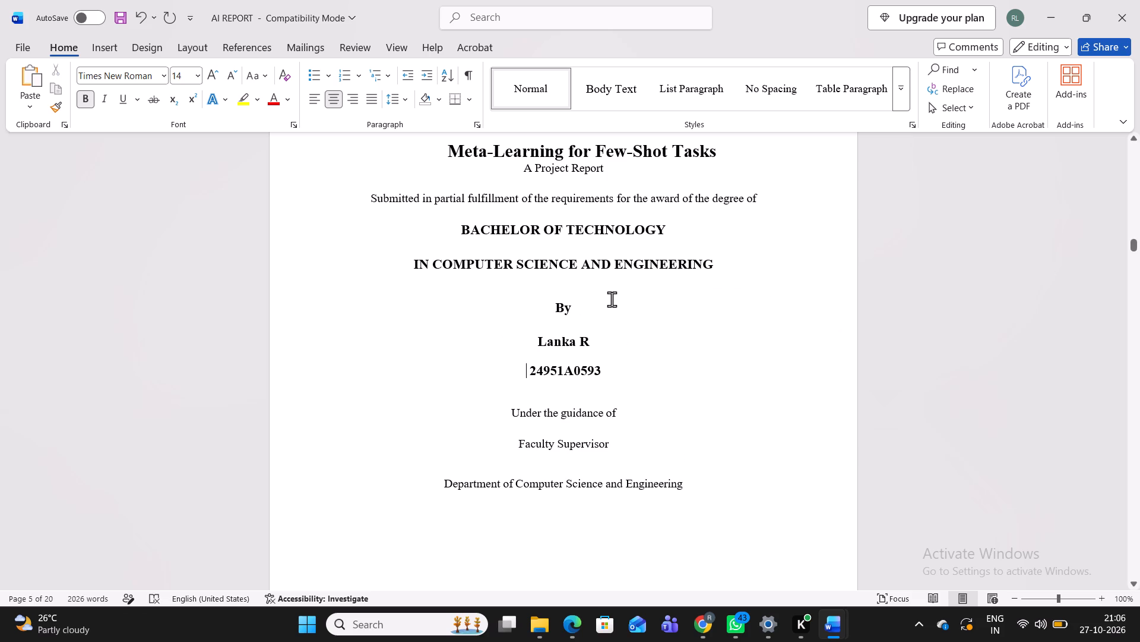
left_click(588, 346)
type("enuka")
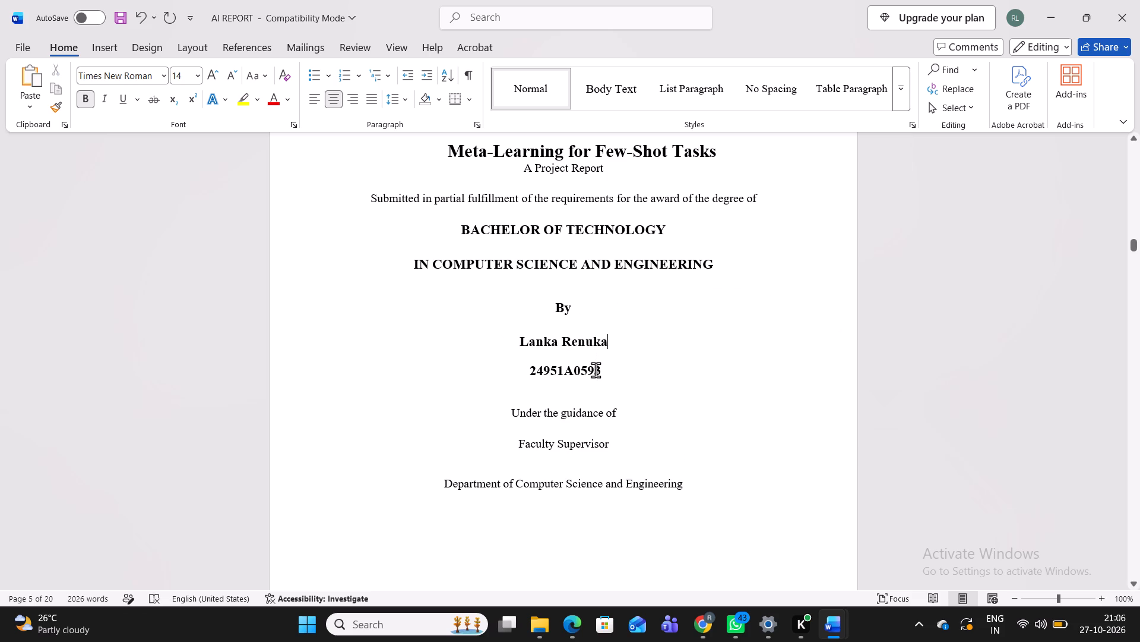
Replace the last two characters of the title page's roll number with those of the new student's roll number.
left_click(604, 373)
key("BackSpace")
key("BackSpace")
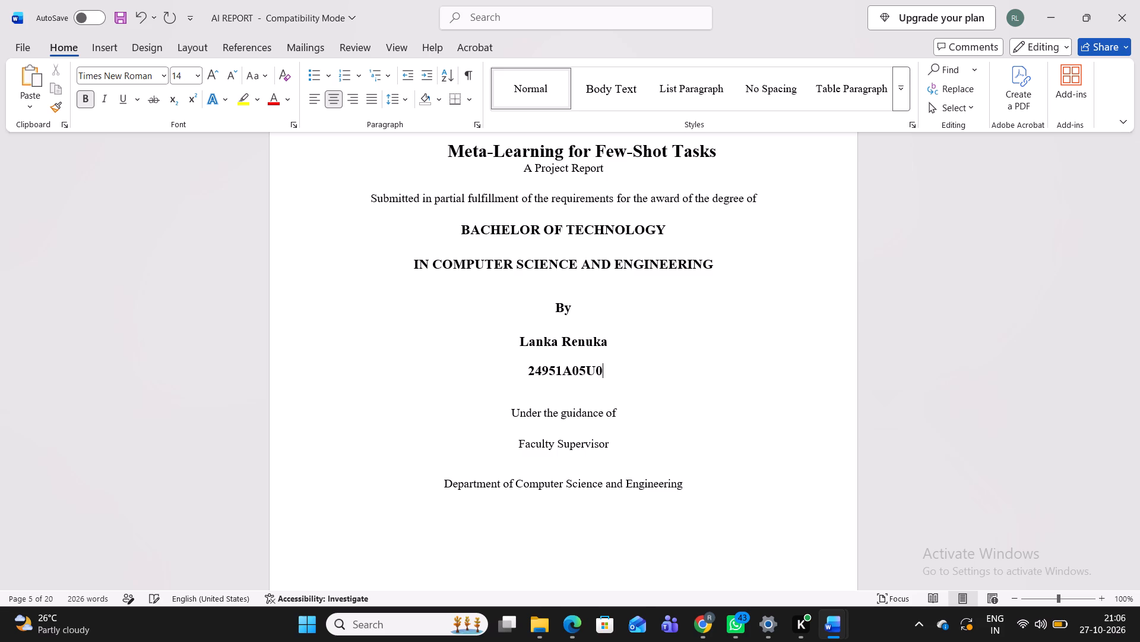
Replace the quoted project title in the Certificate paragraph with the copied title "Meta-Learning for Few-Shot Tasks".
scroll(650, 407, "down", 3)
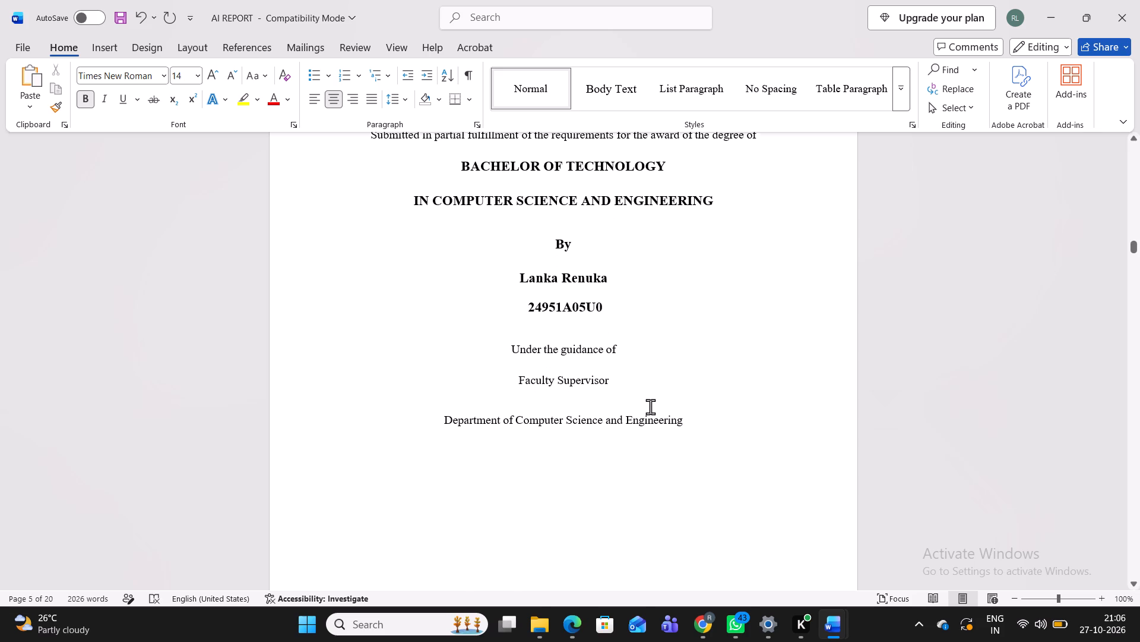
scroll(650, 407, "down", 2)
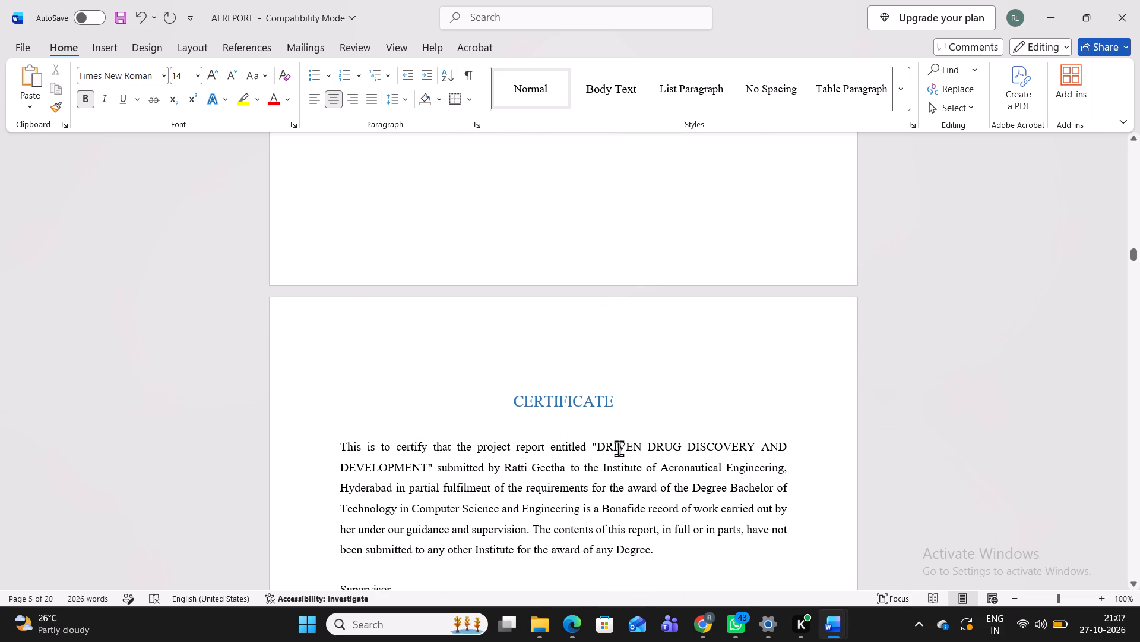
left_click_drag(597, 445, 465, 486)
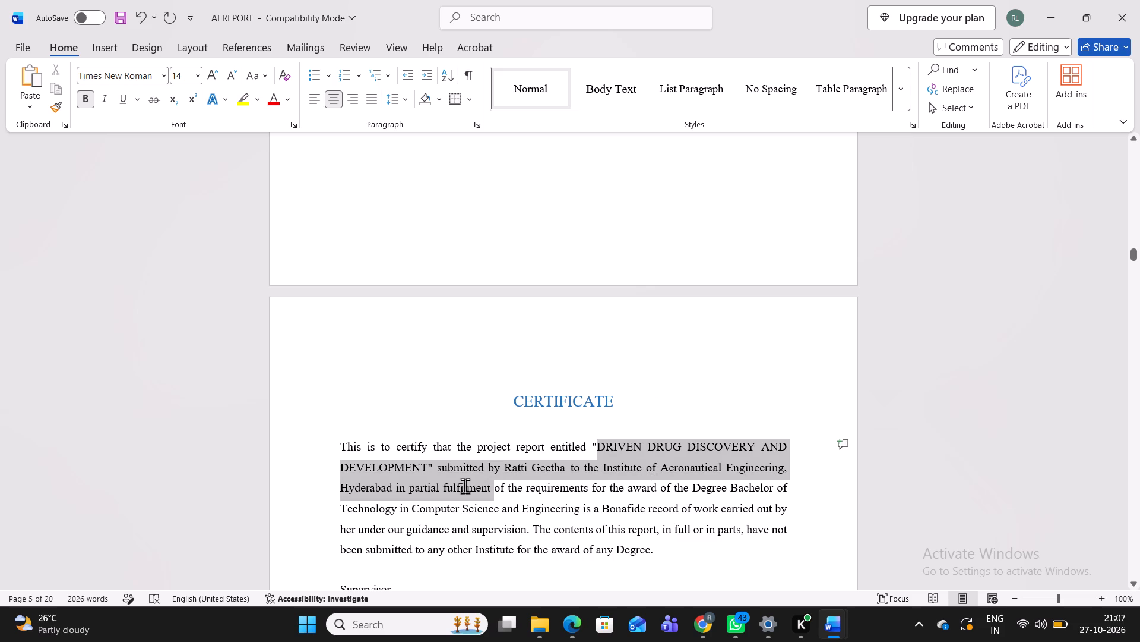
left_click_drag(465, 486, 429, 466)
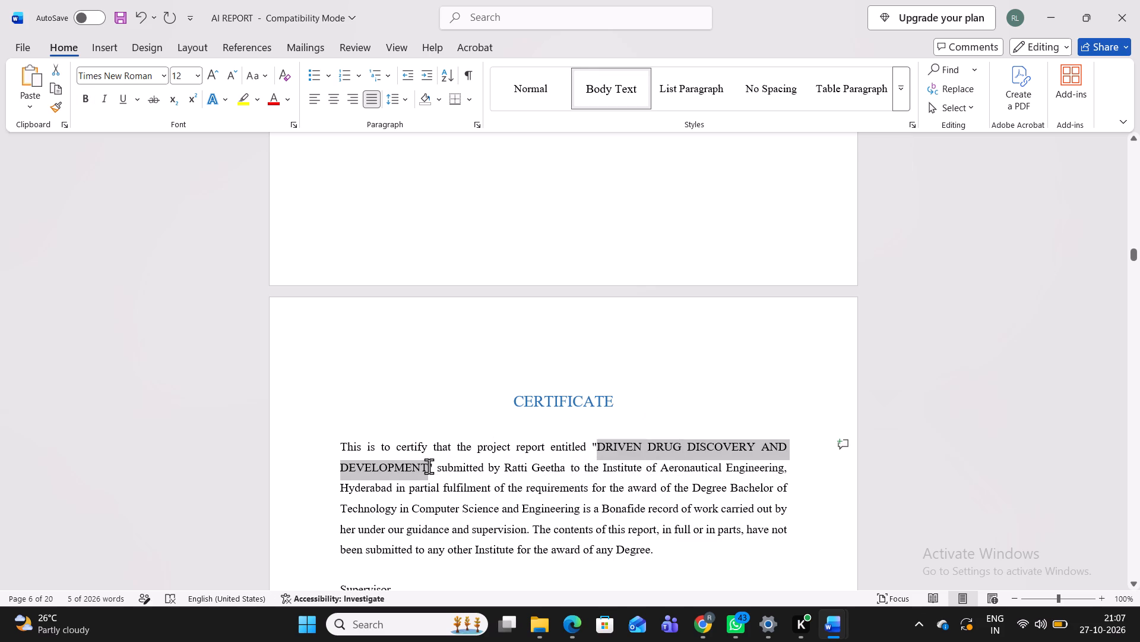
key("ctrl+v")
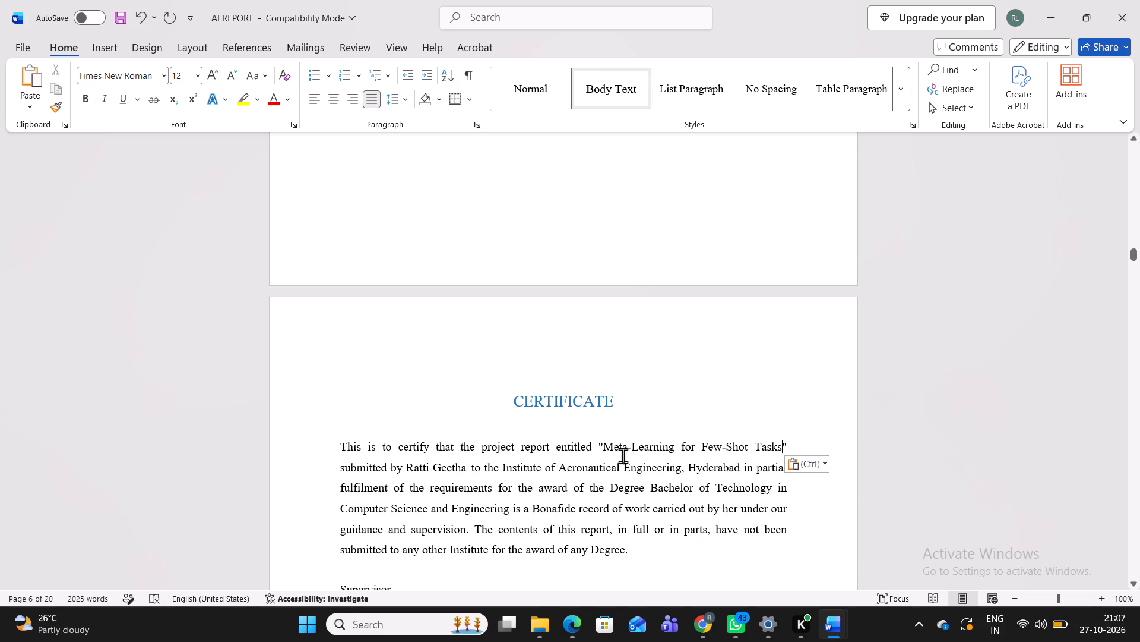
left_click_drag(603, 448, 613, 448)
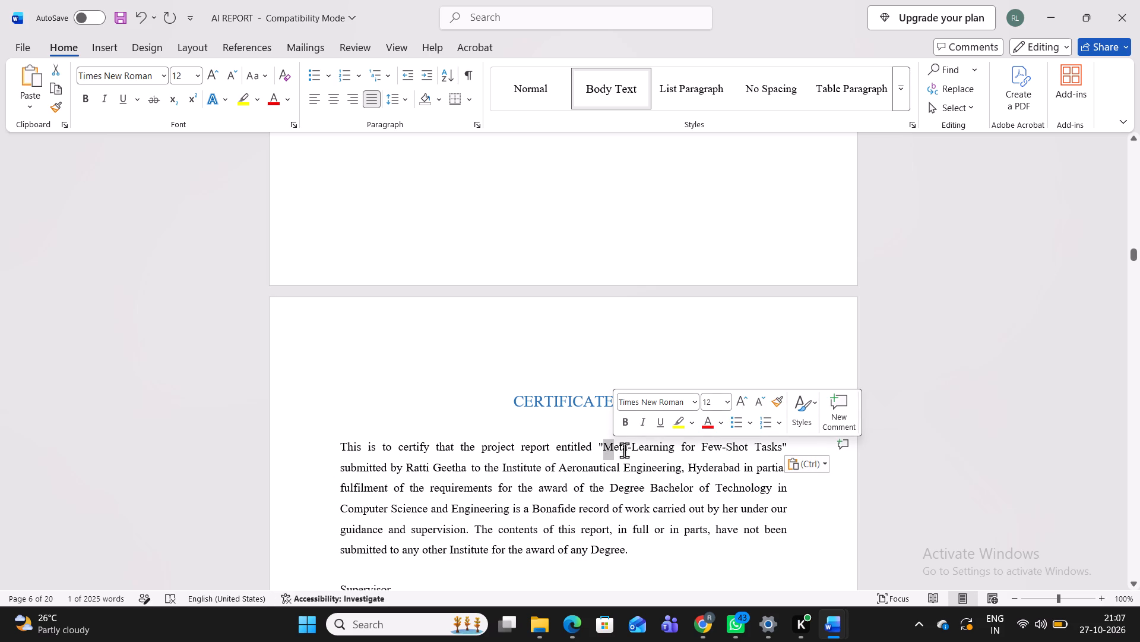
left_click(620, 450)
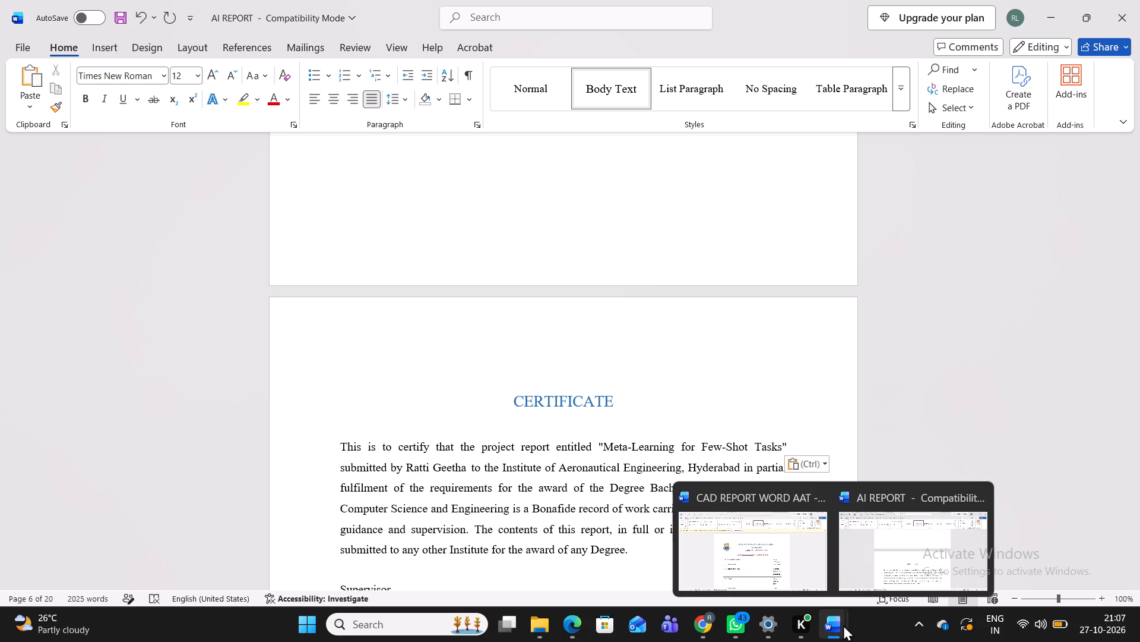
Switch to the CAD REPORT WORD AAT document and examine how the project title is written on its Approval Sheet.
left_click(821, 556)
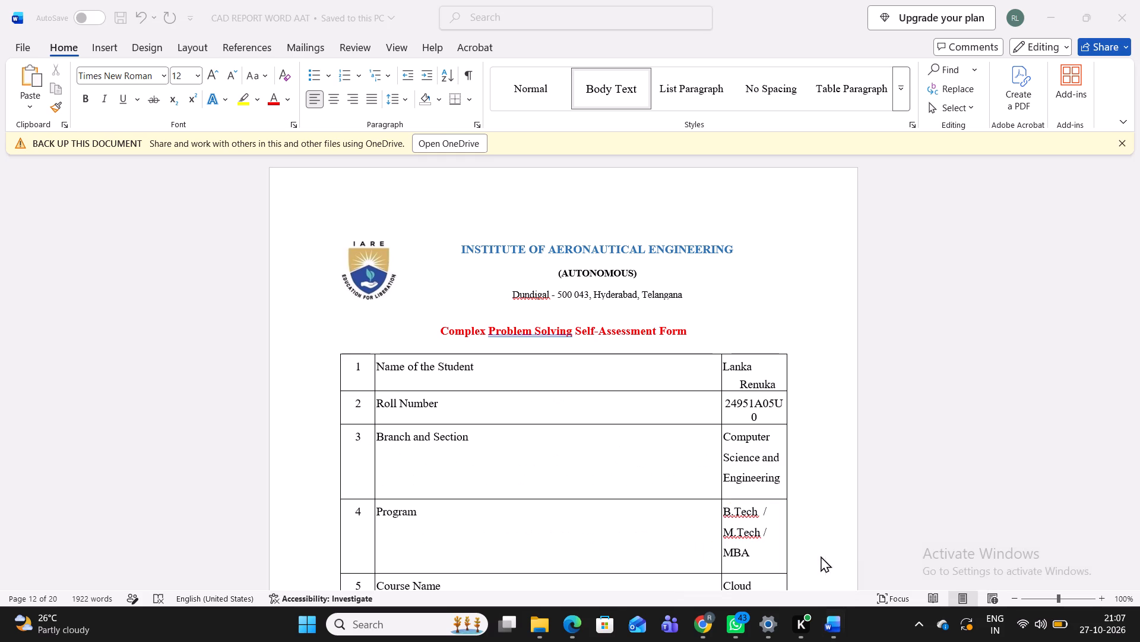
scroll(655, 488, "down", 20)
scroll(655, 488, "down", 12)
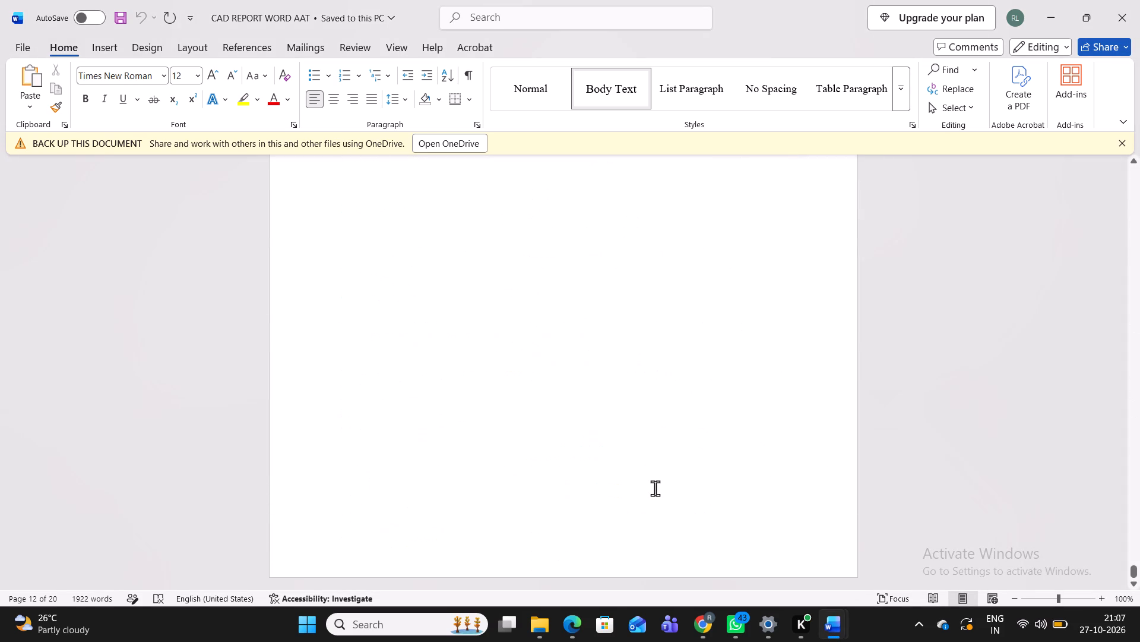
scroll(655, 488, "down", 6)
scroll(655, 488, "up", 6)
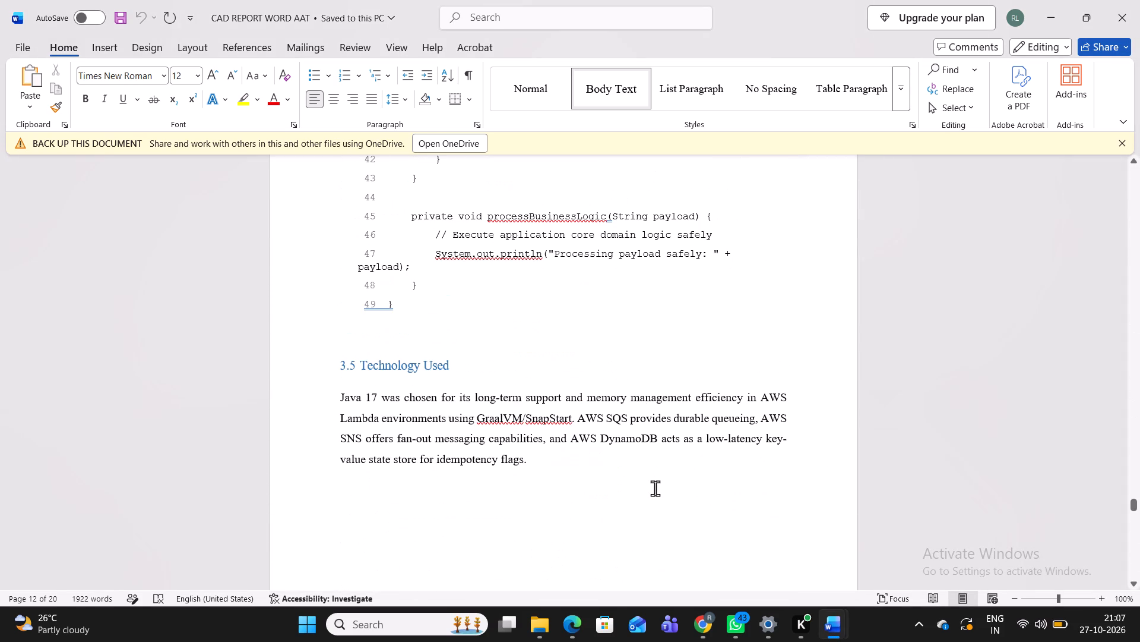
scroll(655, 488, "down", 2)
scroll(655, 488, "up", 1)
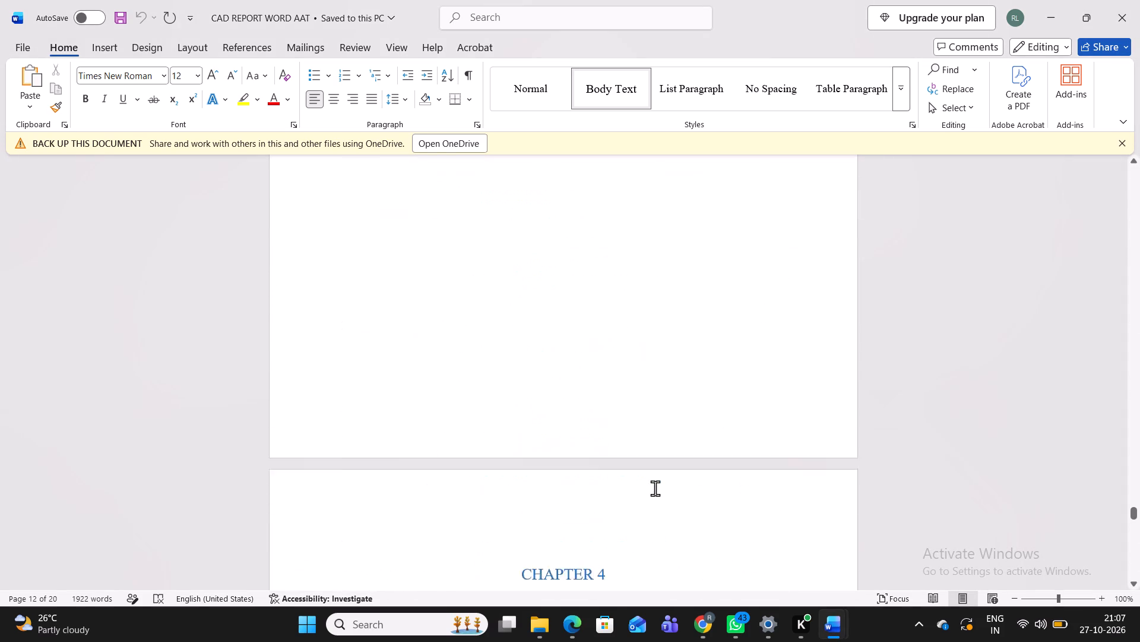
scroll(655, 488, "up", 19)
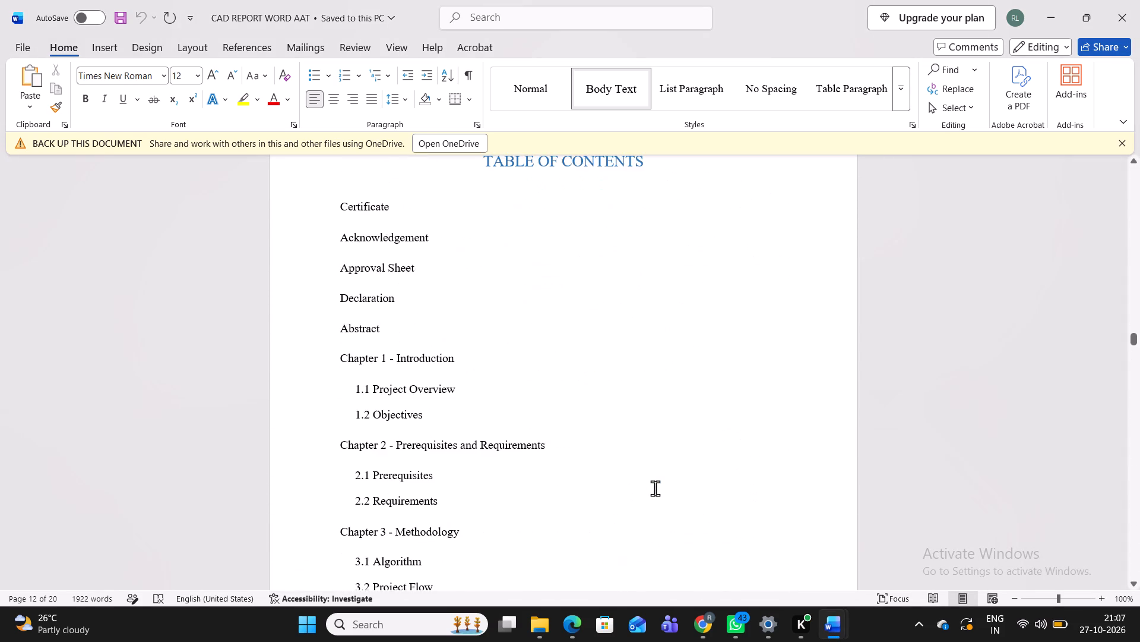
scroll(655, 488, "up", 4)
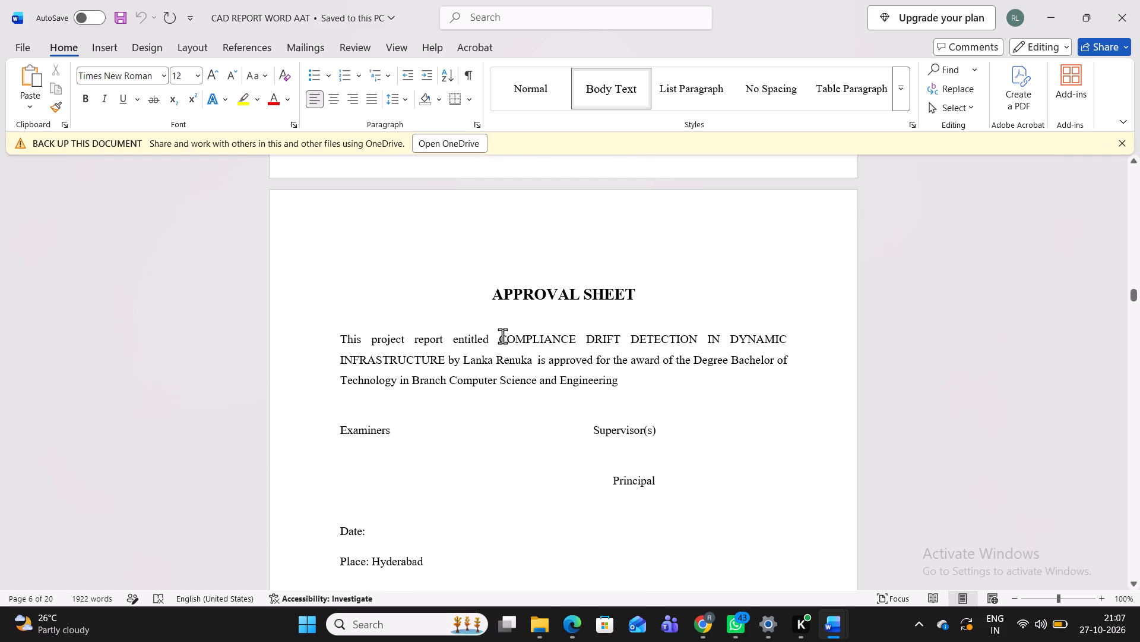
left_click_drag(502, 336, 506, 338)
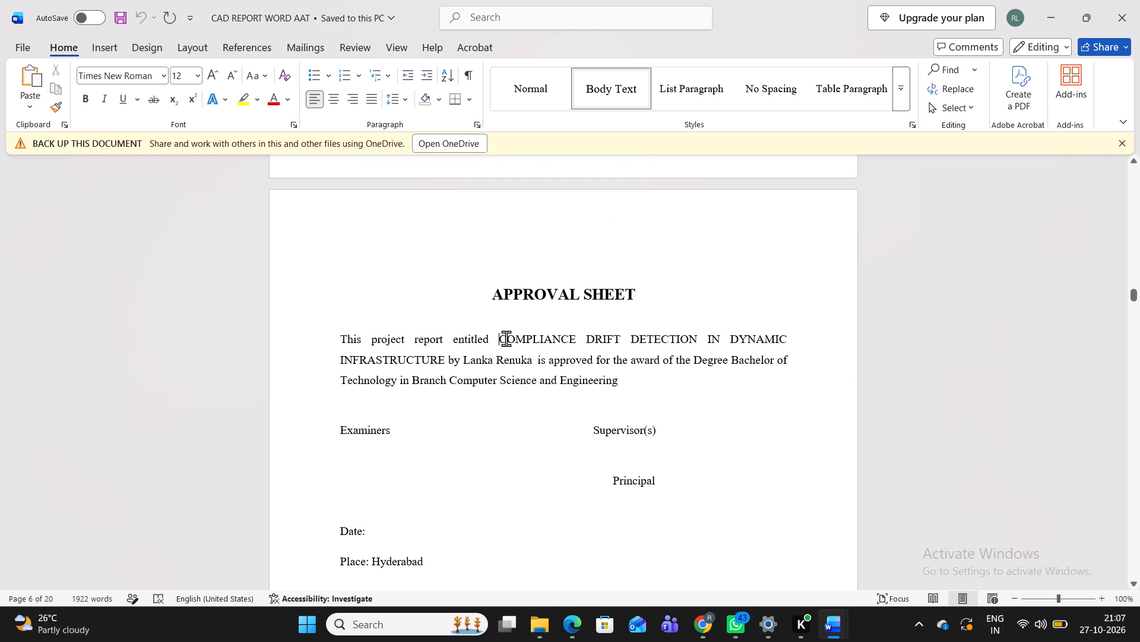
left_click_drag(506, 338, 510, 342)
left_click(510, 342)
left_click_drag(496, 339, 466, 355)
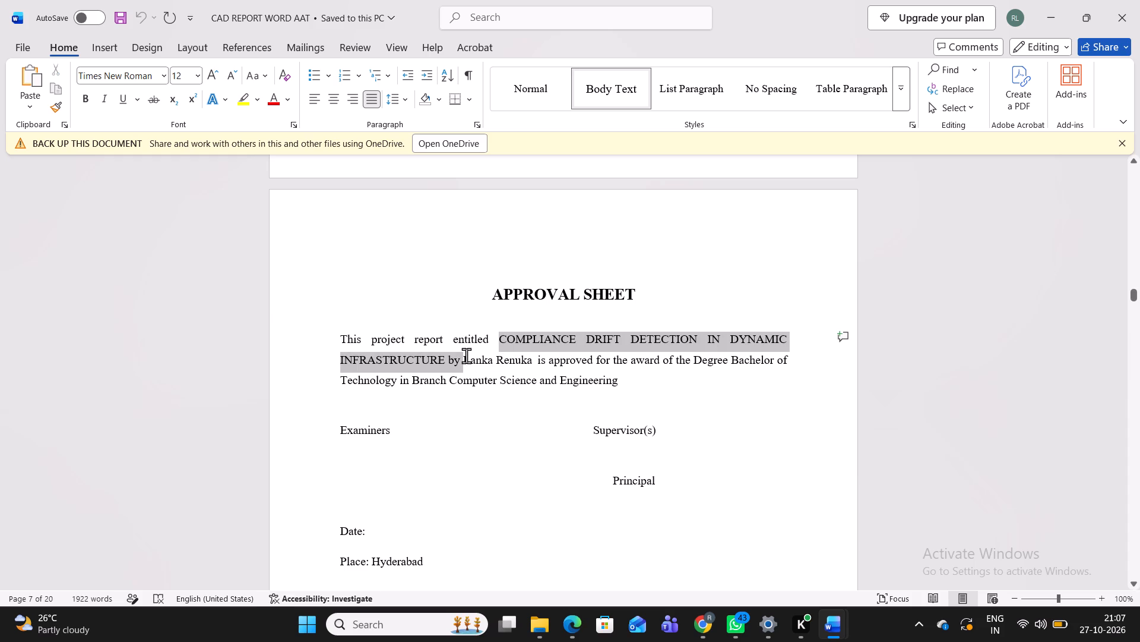
left_click_drag(466, 355, 448, 355)
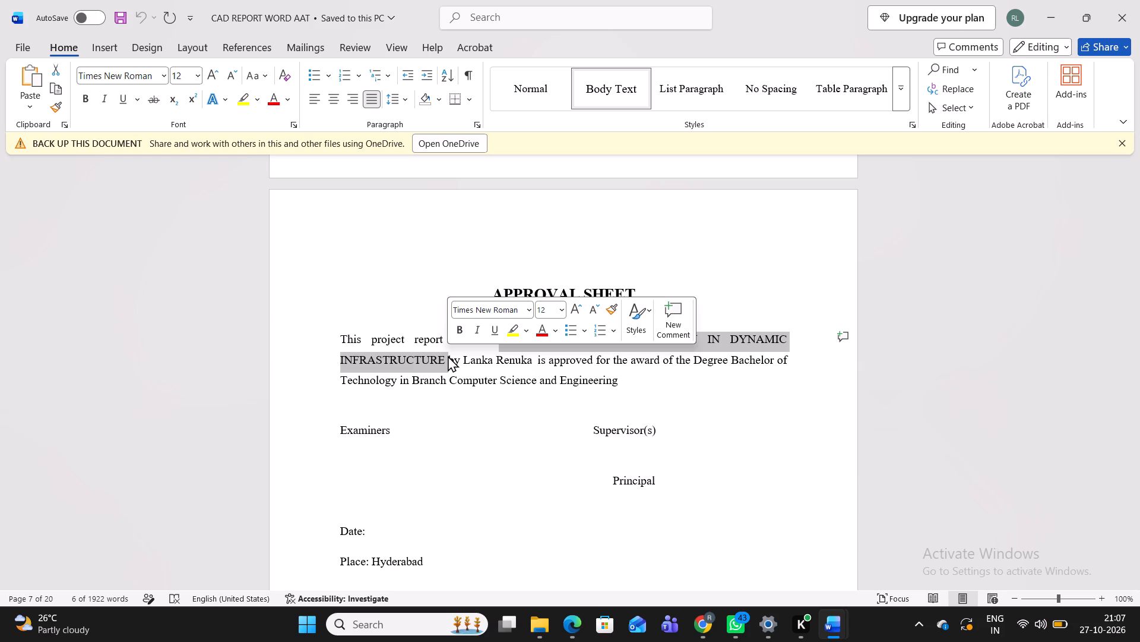
left_click(743, 414)
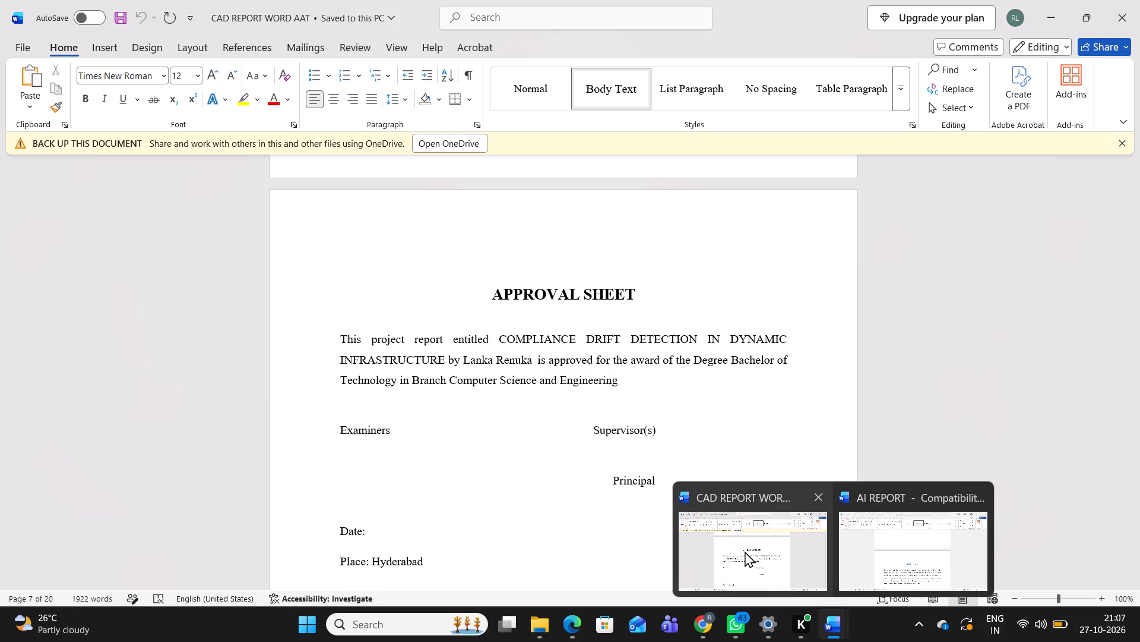
Close the CAD REPORT WORD AAT document and return to AI REPORT.
left_click(913, 346)
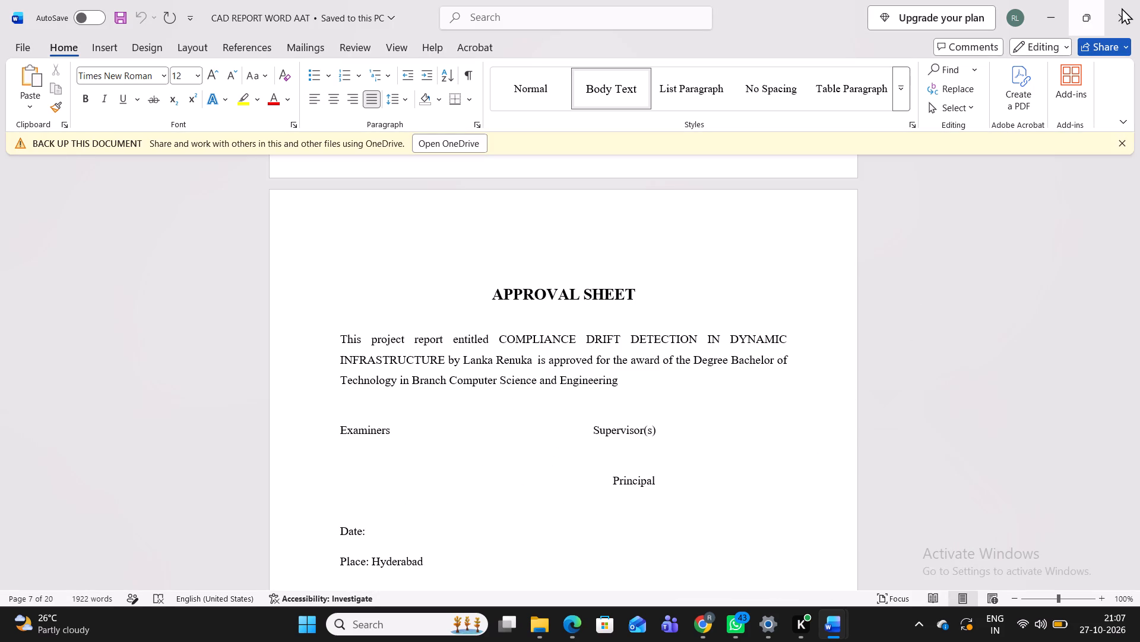
left_click(1122, 8)
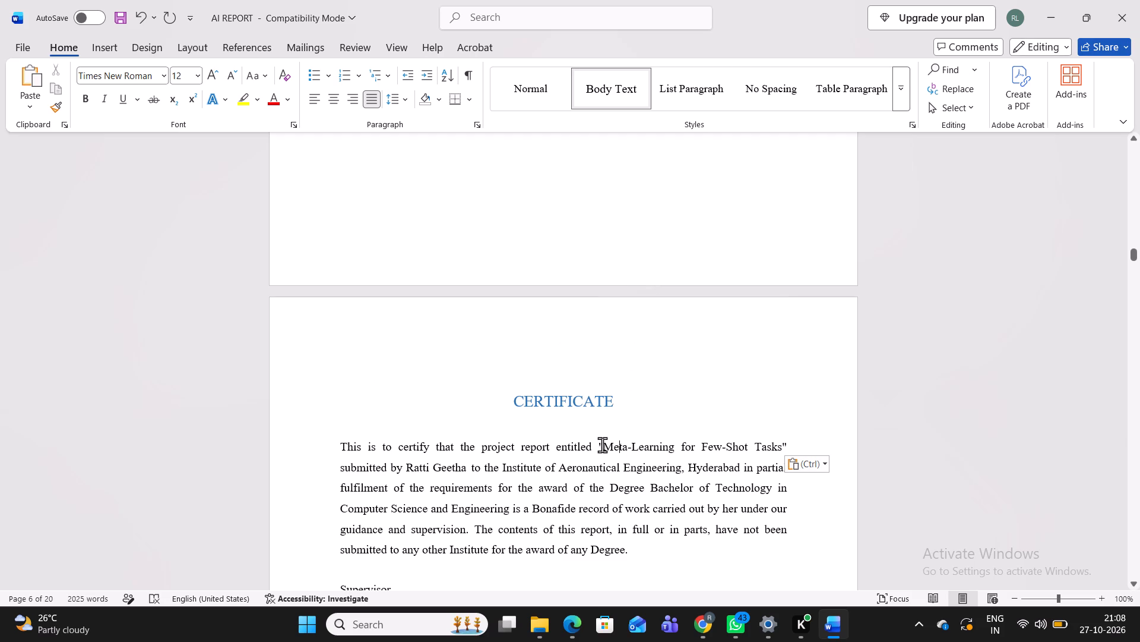
Retype the quoted project title in the Certificate paragraph in capitals as META-LEARNING FOR FEW-SHOT TASKS.
left_click_drag(602, 445, 642, 448)
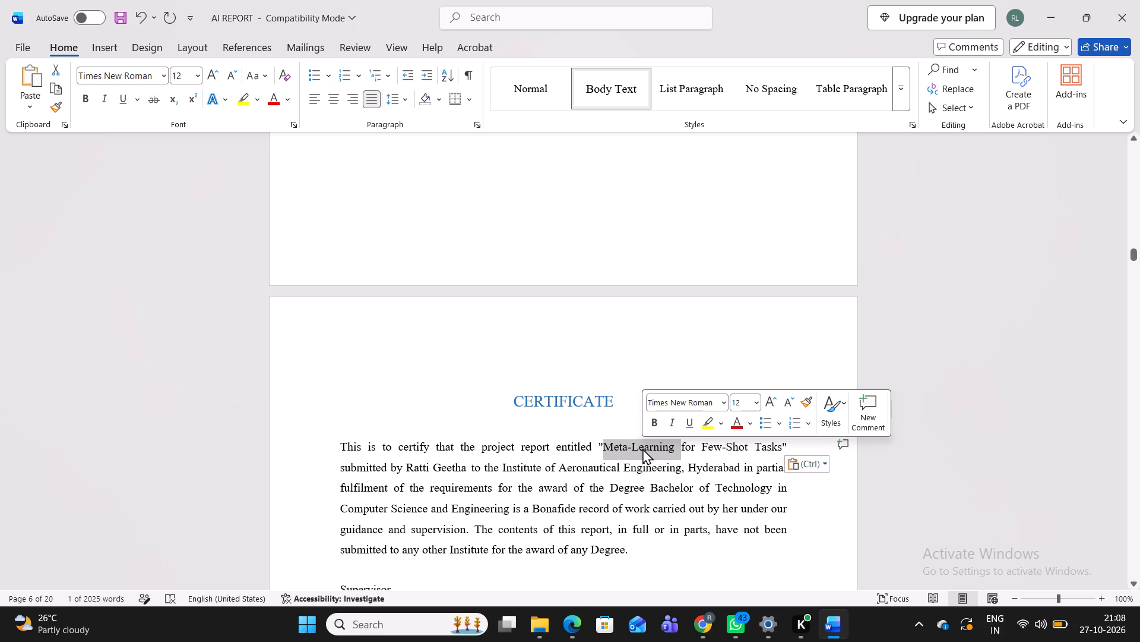
key("m")
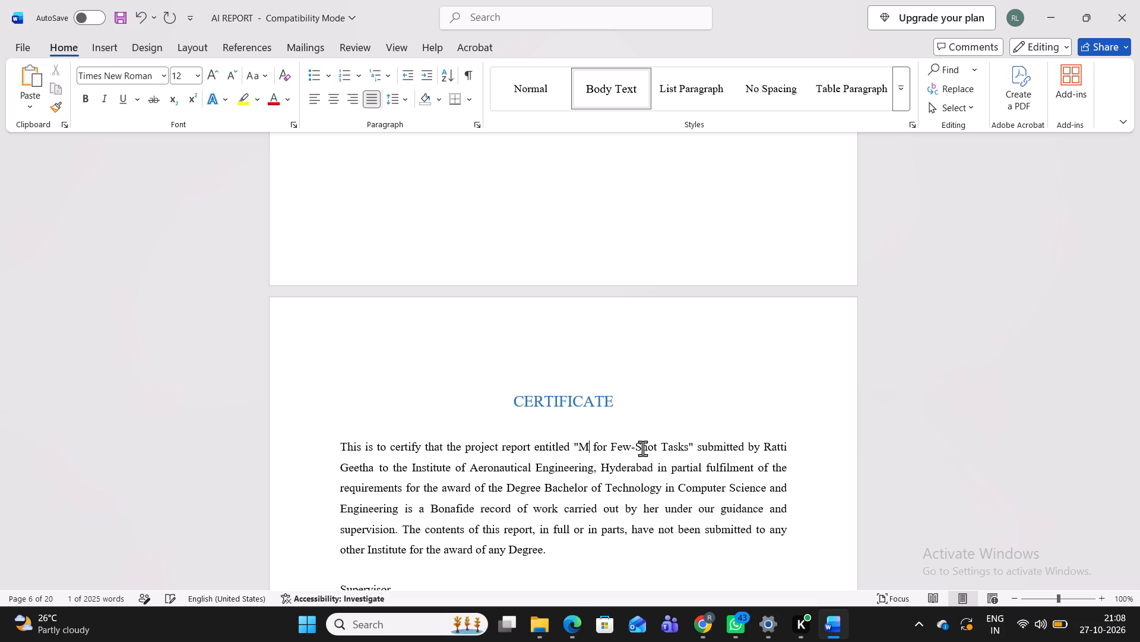
type("ETA")
type("-LEARNING")
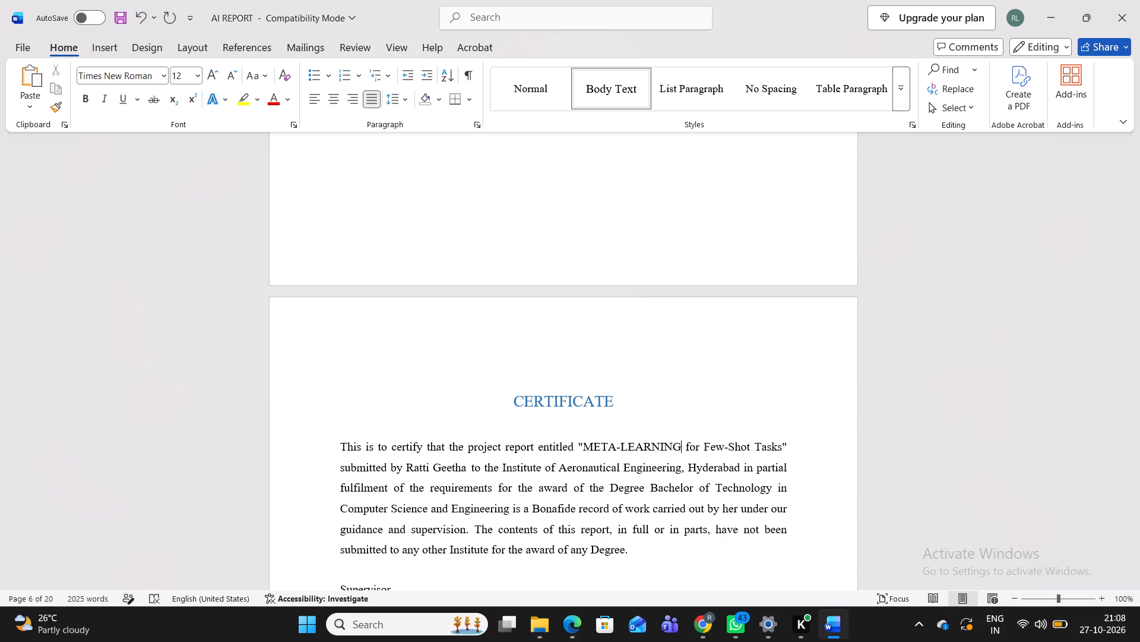
key("space")
type("FOR")
key("space")
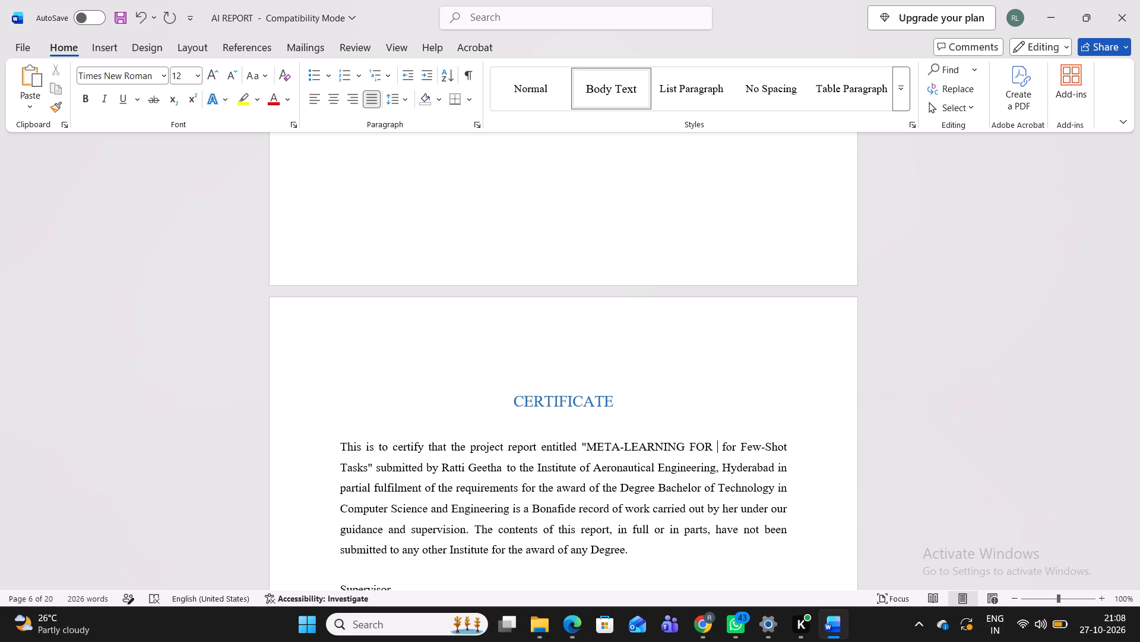
type("FEW")
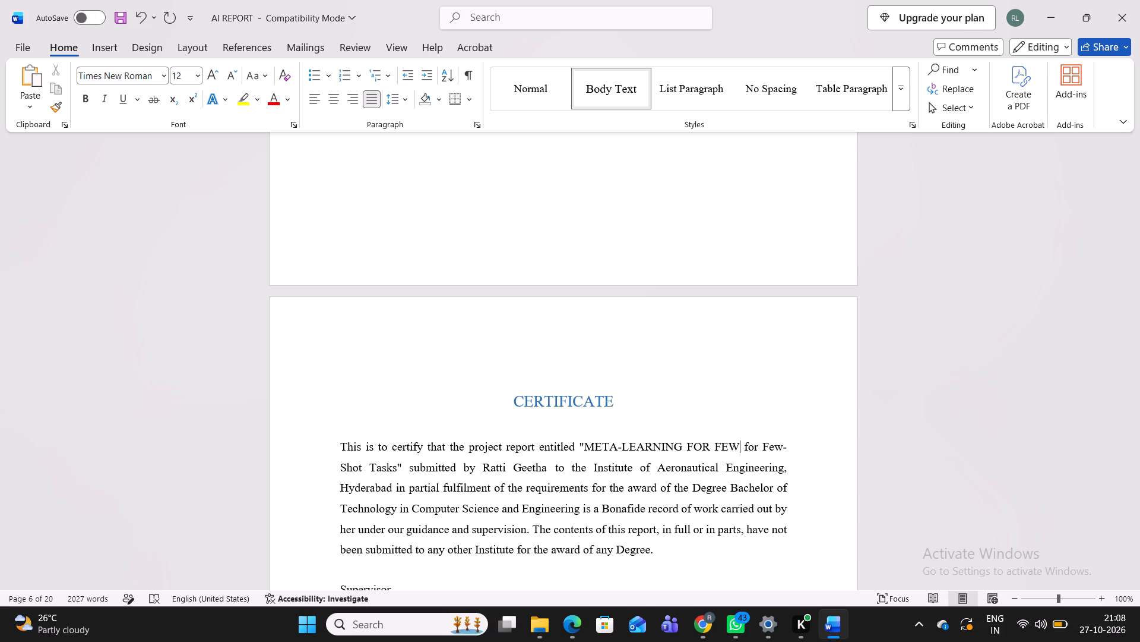
key("minus")
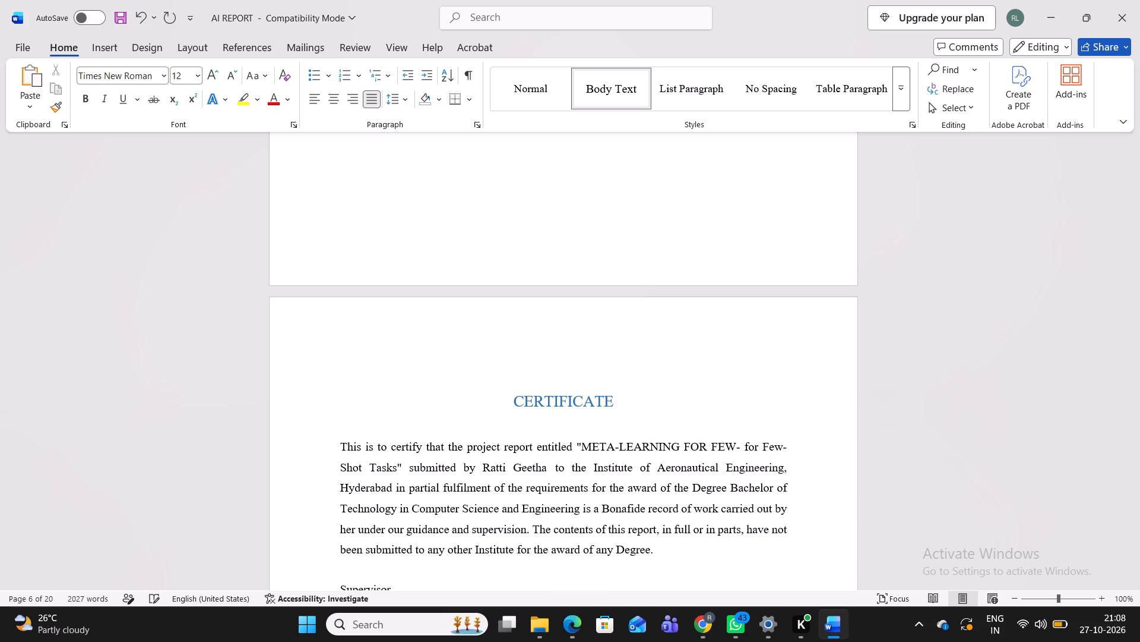
type("SHOT")
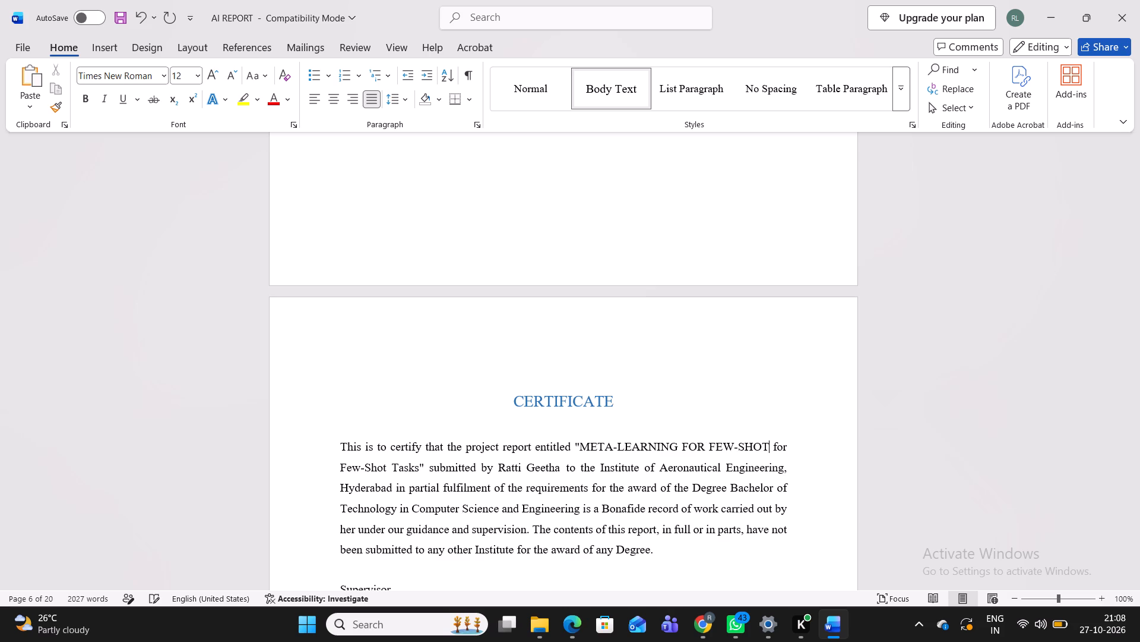
key("space")
type("TAS")
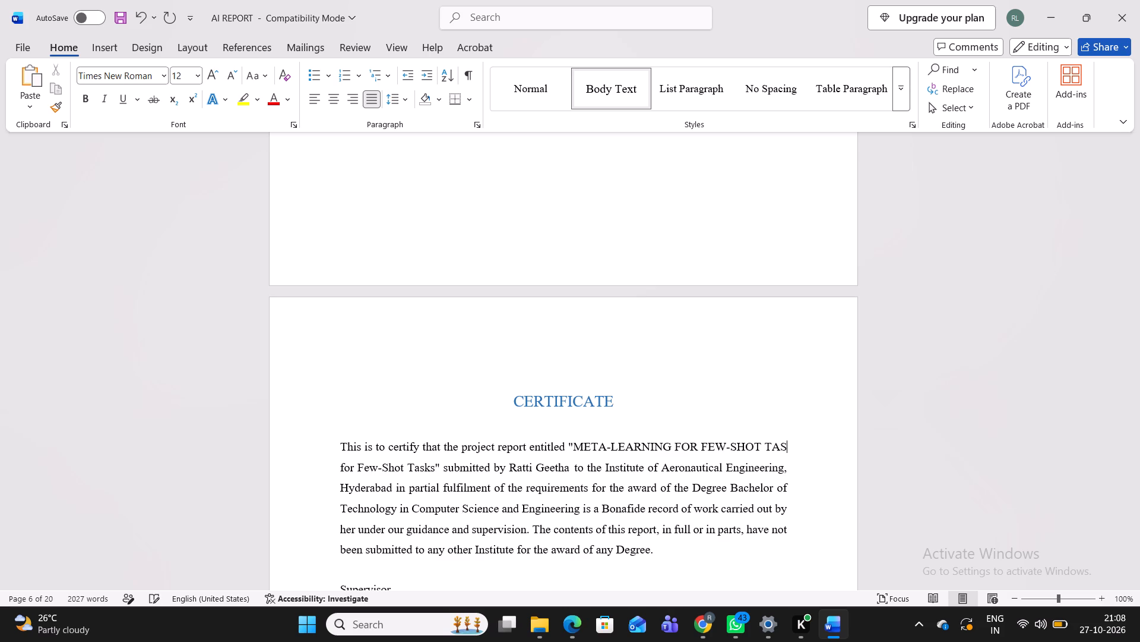
key("k")
key("s")
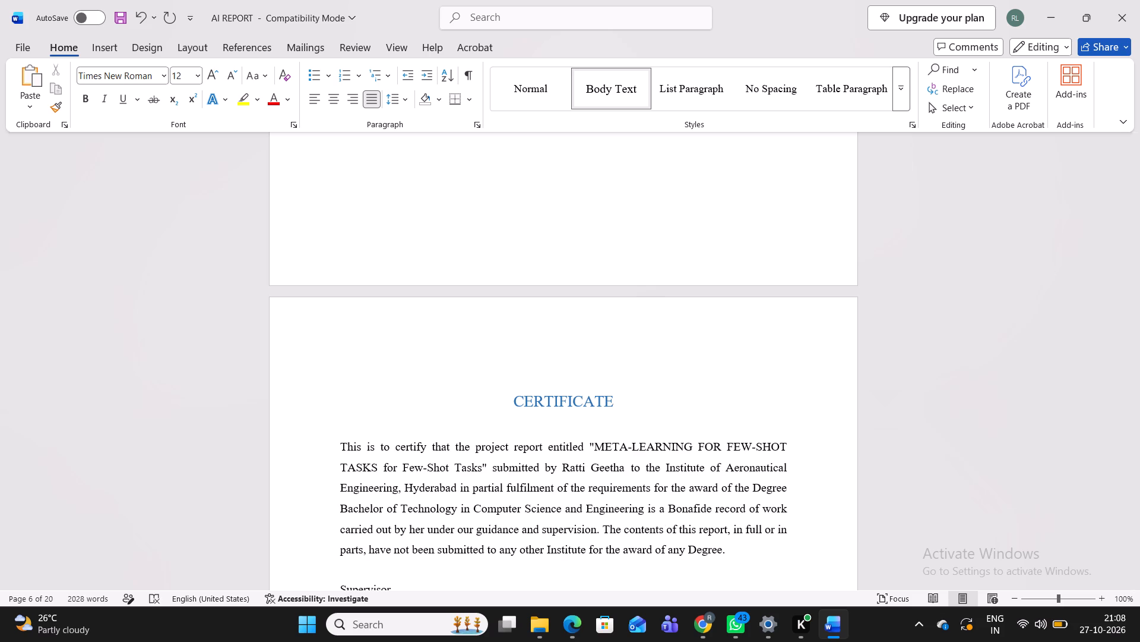
Delete the leftover words "for Few-Shot Tasks" after the capitalised title in the Certificate paragraph.
left_click_drag(481, 468, 434, 468)
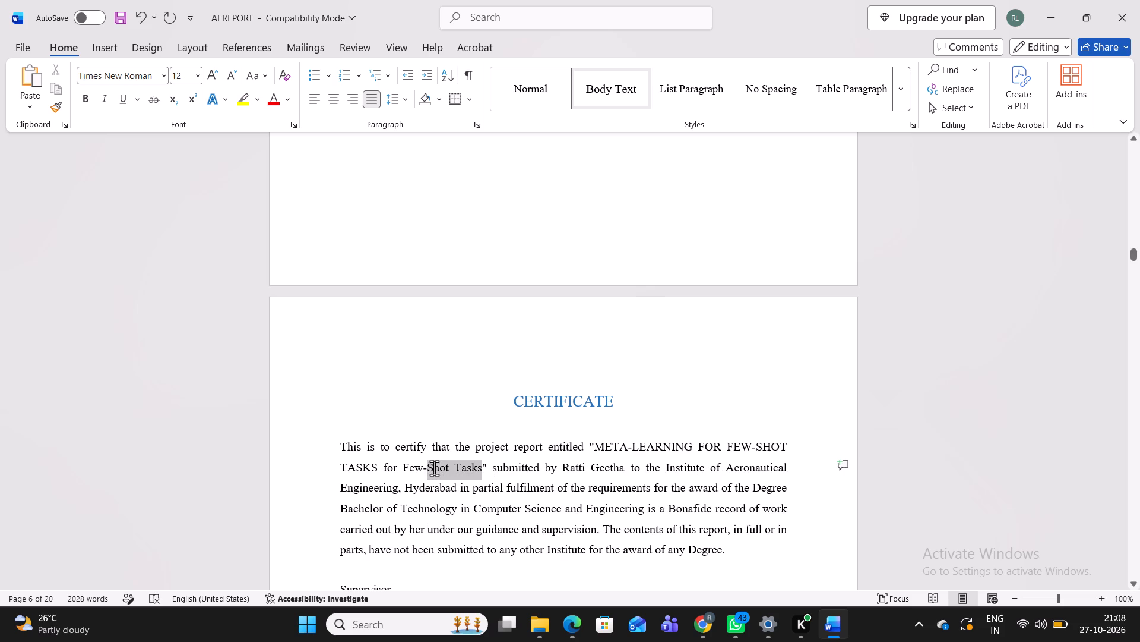
left_click_drag(434, 468, 386, 467)
key("BackSpace")
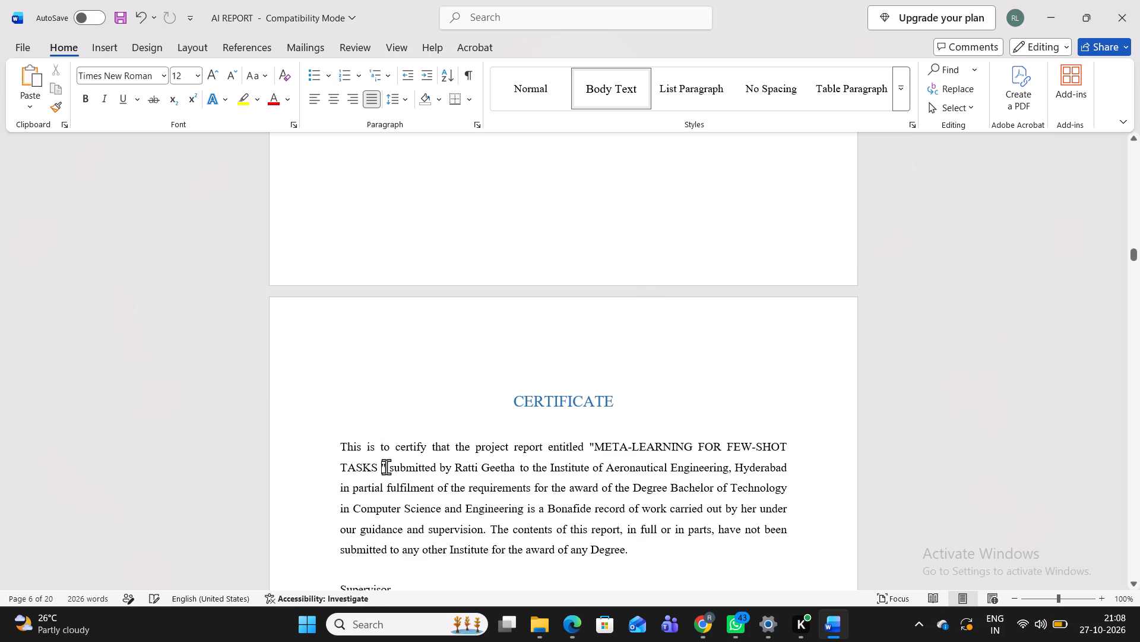
Make the quoted title in the Certificate paragraph bold and replace the student's name there with the new student's name.
double_click(598, 451)
left_click(598, 451)
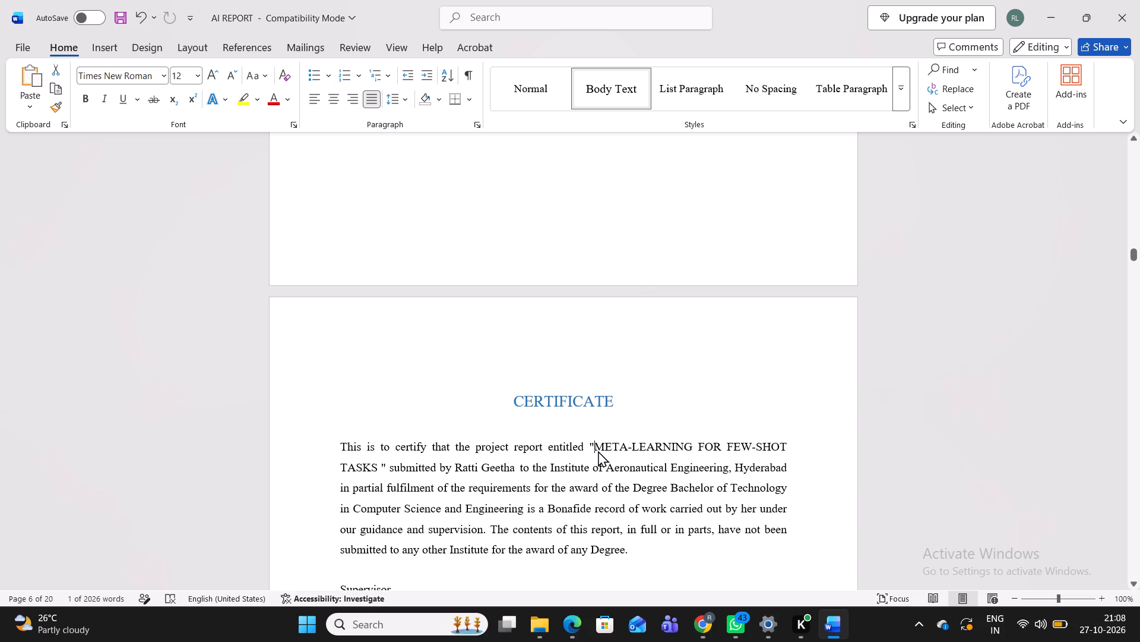
scroll(598, 451, "down", 2)
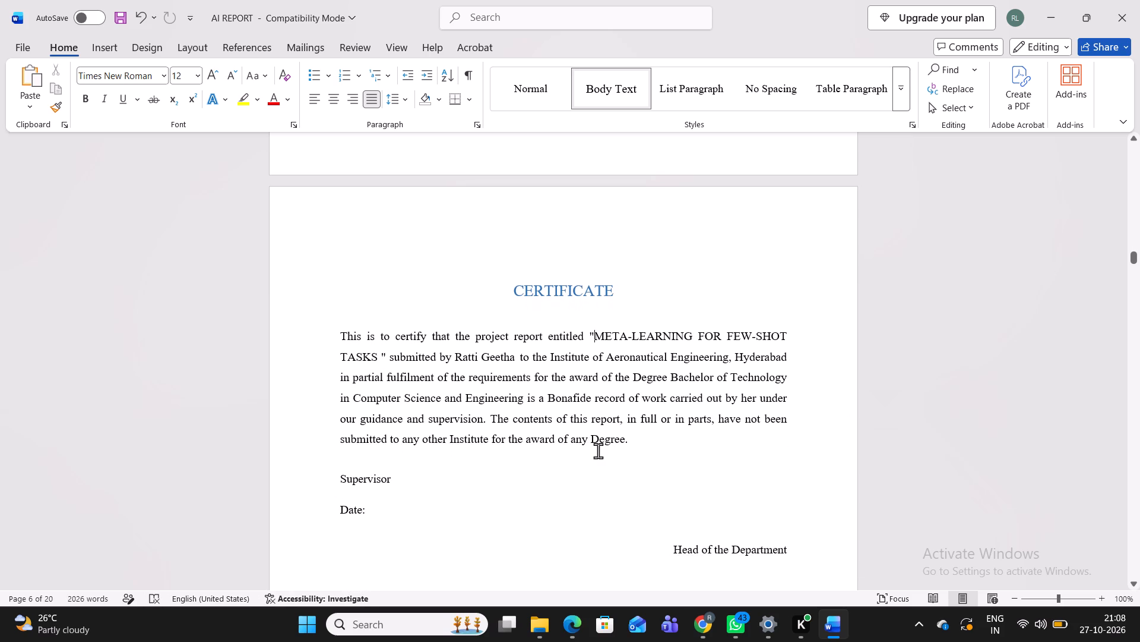
scroll(598, 451, "down", 1)
left_click_drag(597, 335, 486, 372)
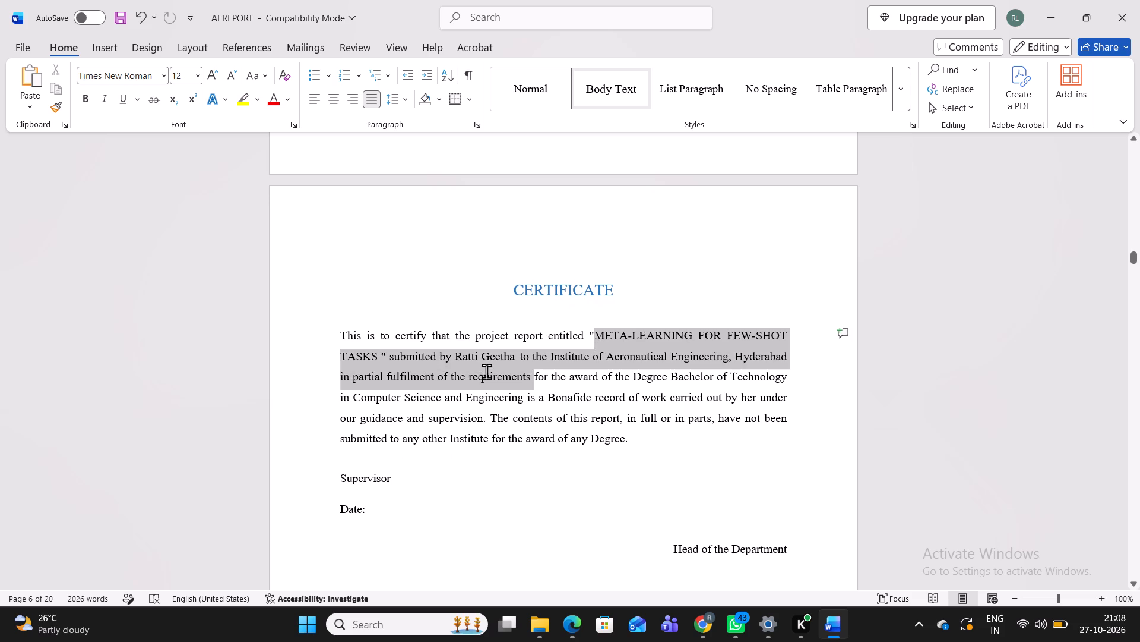
Make the quoted title META-LEARNING FOR FEW-SHOT TASKS in the Certificate paragraph bold.
left_click_drag(486, 372, 379, 353)
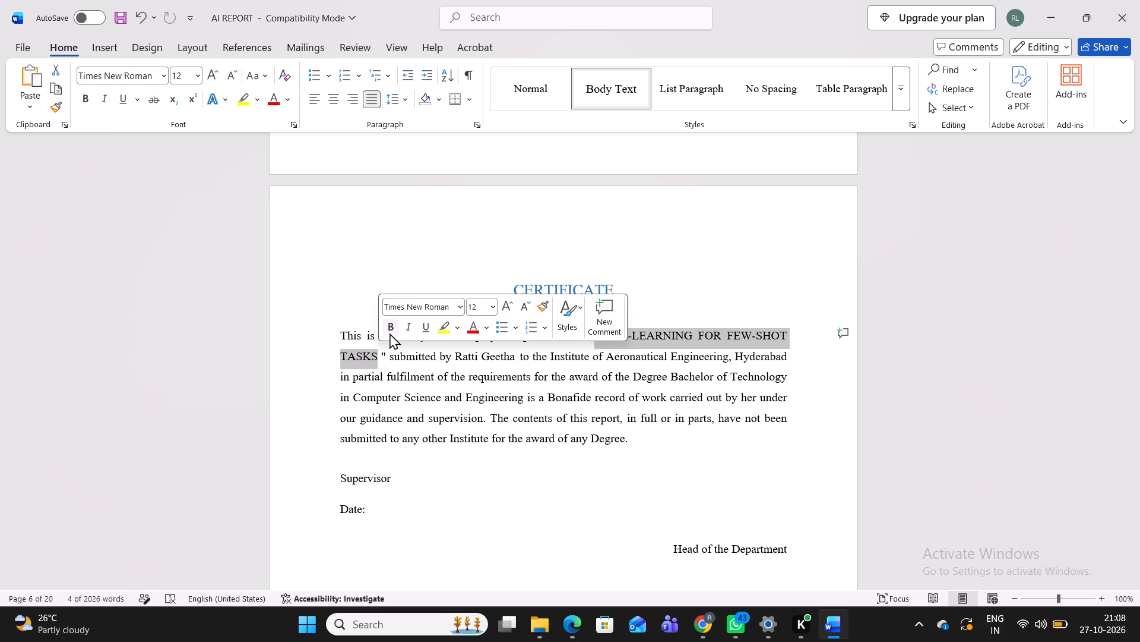
left_click(389, 333)
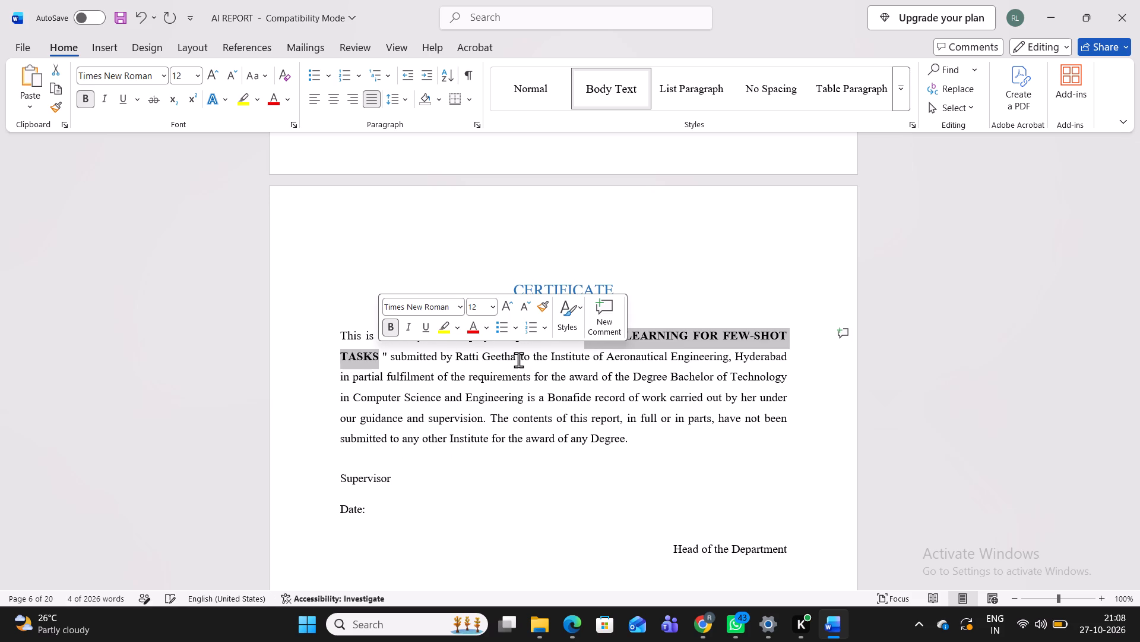
Replace the student's name after "submitted by" in the Certificate paragraph with the new student's name, keeping a space before "to the Institute".
left_click(518, 360)
key("BackSpace")
key("BackSpace")
key("BackSpace")
key("BackSpace")
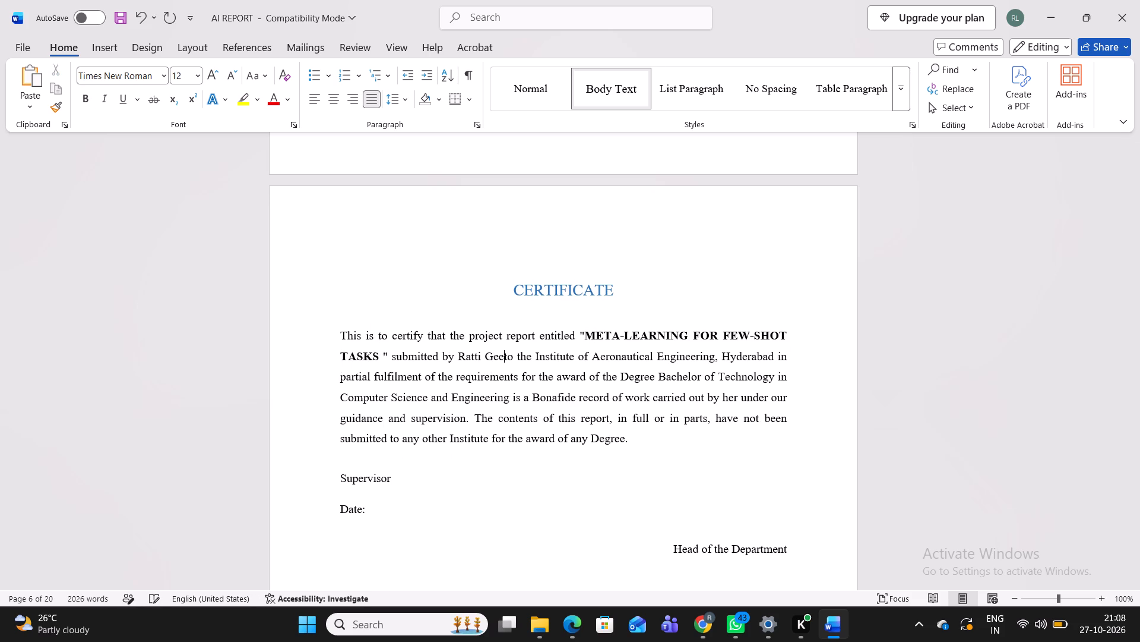
key("BackSpace")
key("BackSpace")
key("BackSpace")
key("BackSpace")
key("BackSpace")
key("BackSpace")
key("BackSpace")
key("BackSpace")
key("BackSpace")
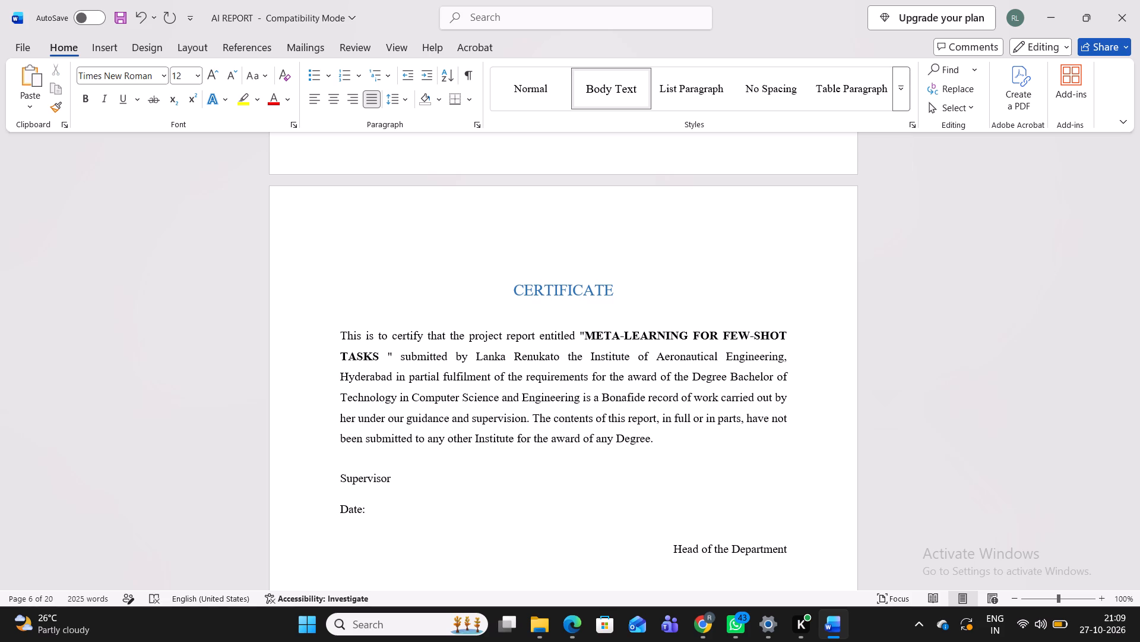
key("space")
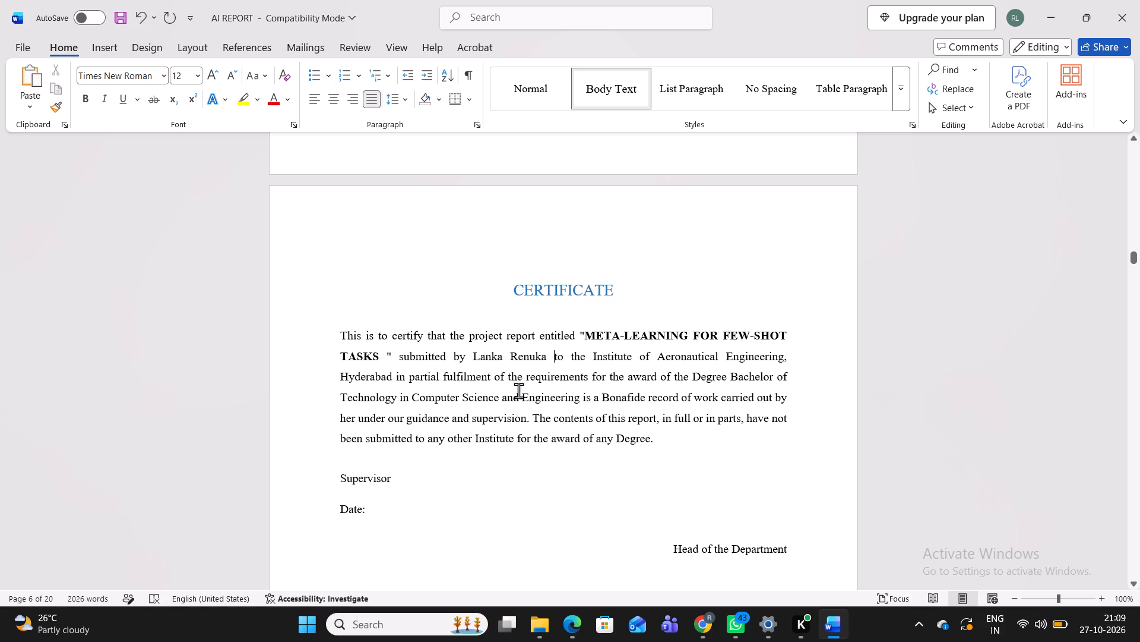
Copy the title META-LEARNING FOR FEW-SHOT TASKS from the Certificate paragraph for replacing the old project title on the Approval Sheet.
scroll(565, 429, "down", 4)
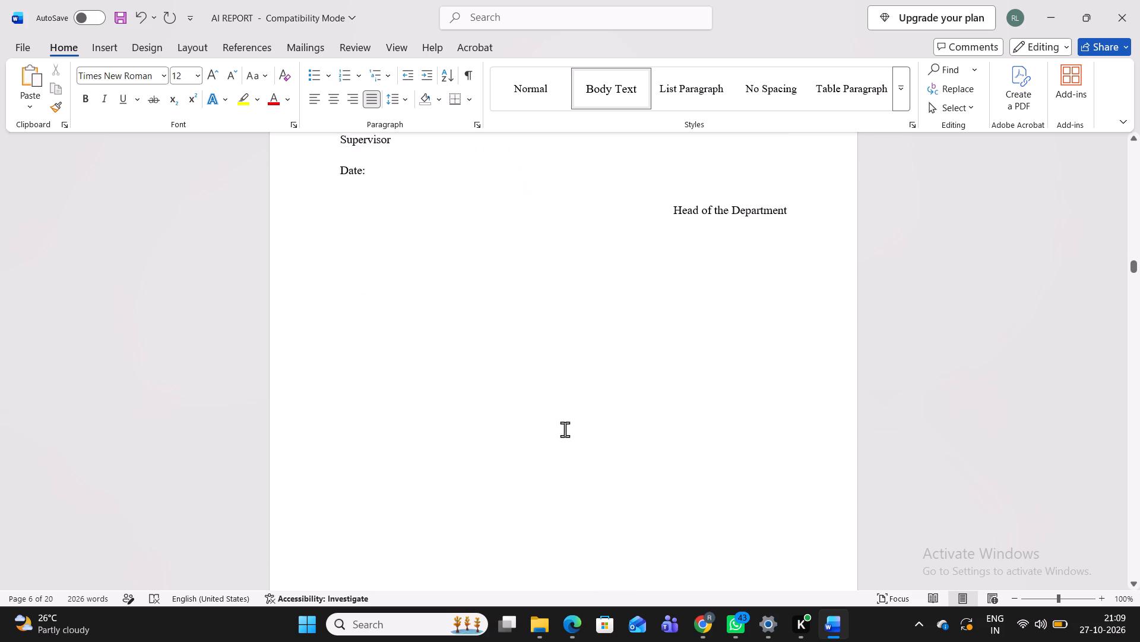
scroll(565, 429, "down", 5)
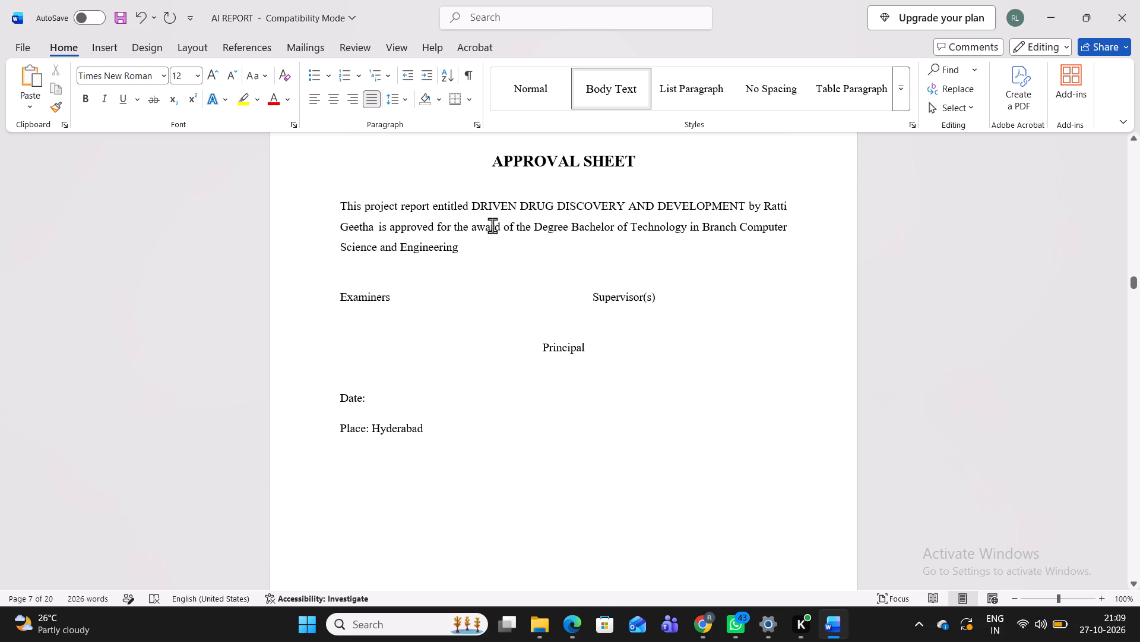
left_click_drag(473, 207, 675, 206)
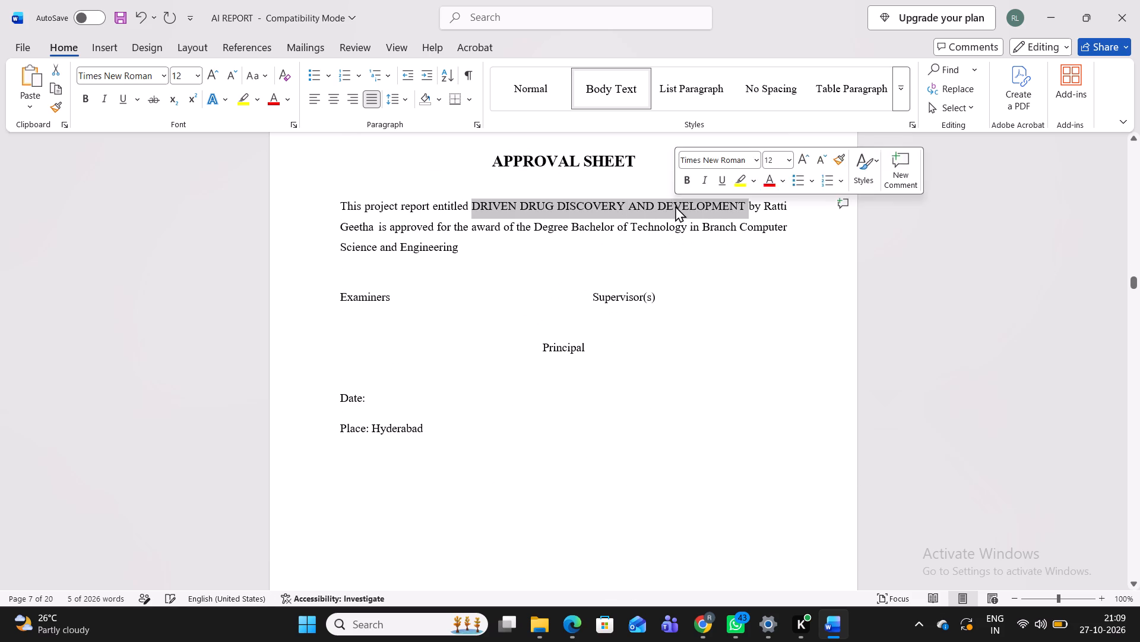
scroll(675, 206, "up", 9)
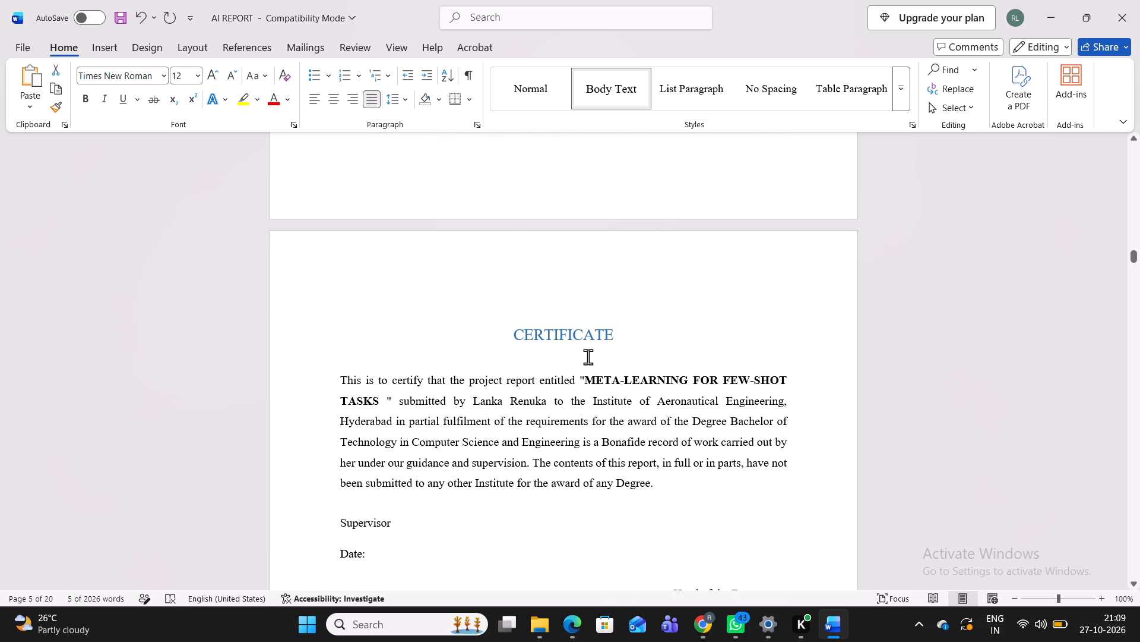
left_click(587, 381)
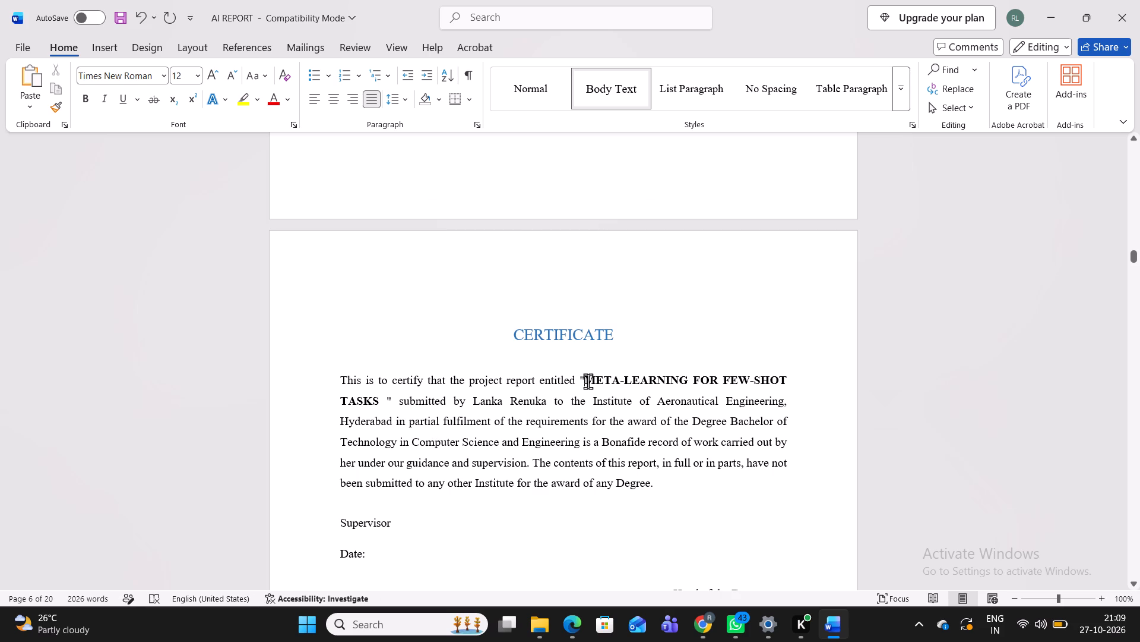
left_click_drag(588, 381, 376, 404)
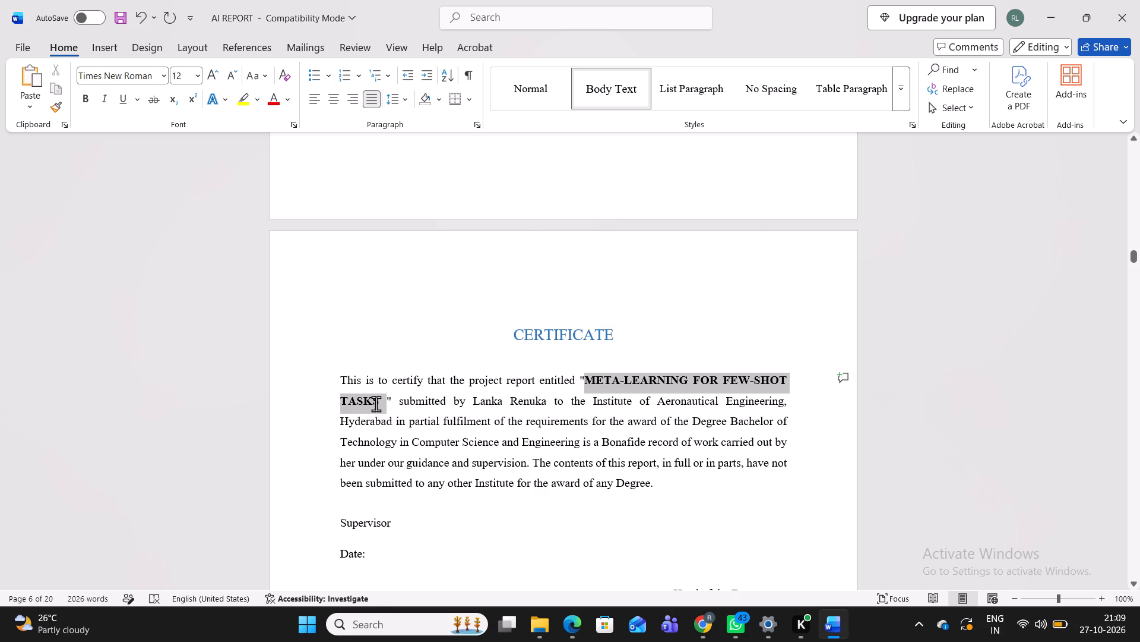
Copy the bold Certificate title and paste it over DRIVEN DRUG DISCOVERY AND DEVELOPMENT in the Approval Sheet paragraph.
key("ctrl+c")
scroll(376, 404, "down", 3)
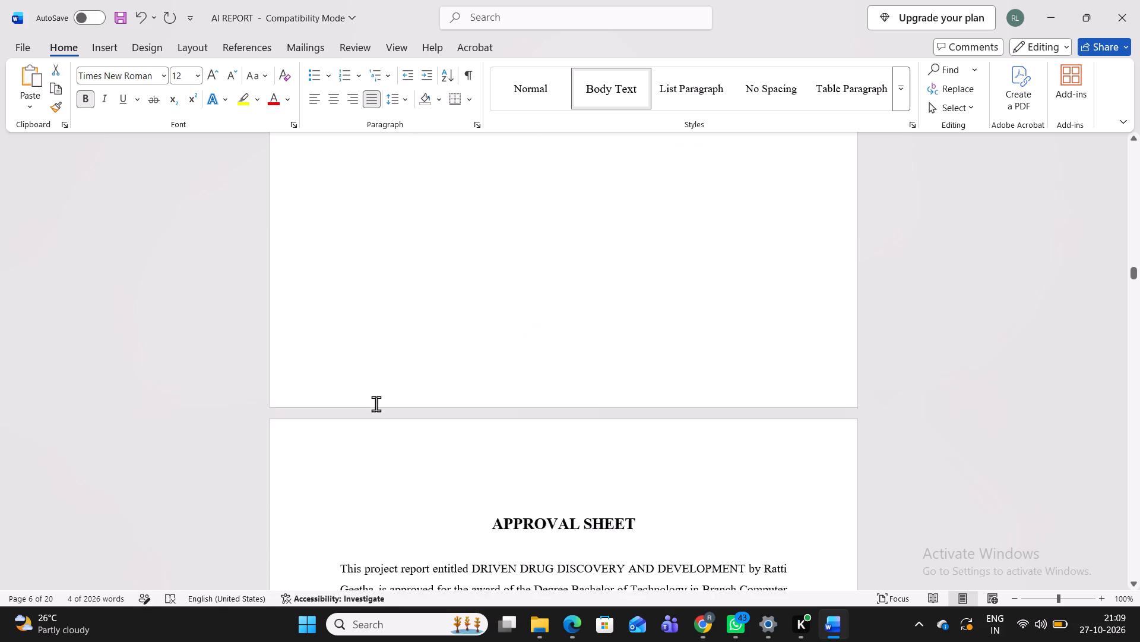
scroll(376, 404, "down", 5)
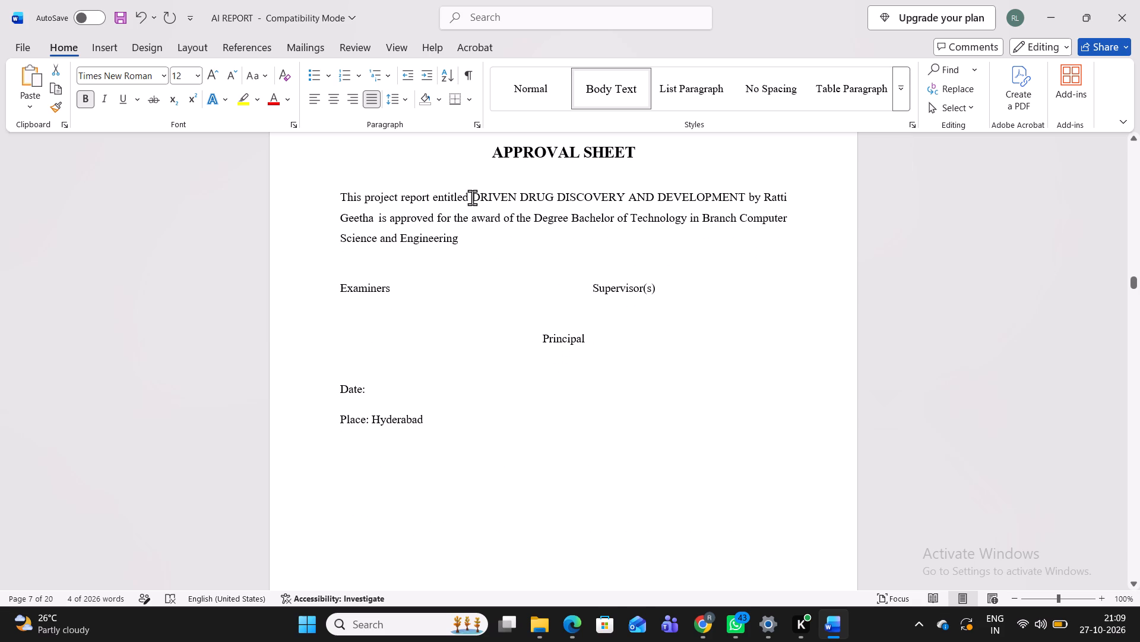
left_click_drag(472, 197, 737, 193)
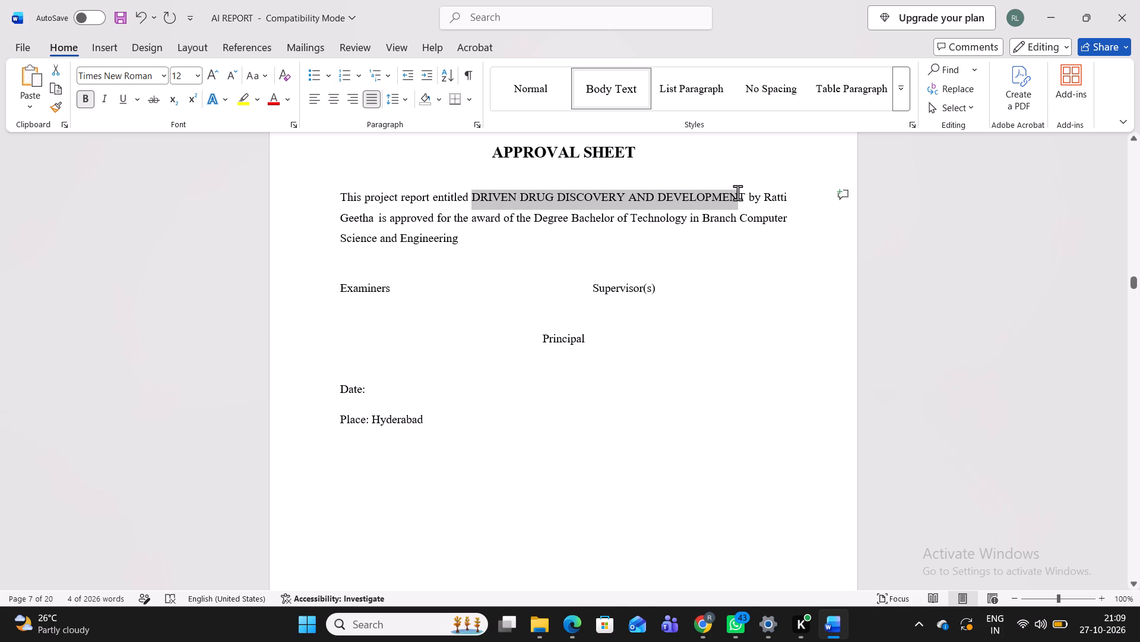
left_click_drag(737, 193, 745, 196)
key("ctrl+v")
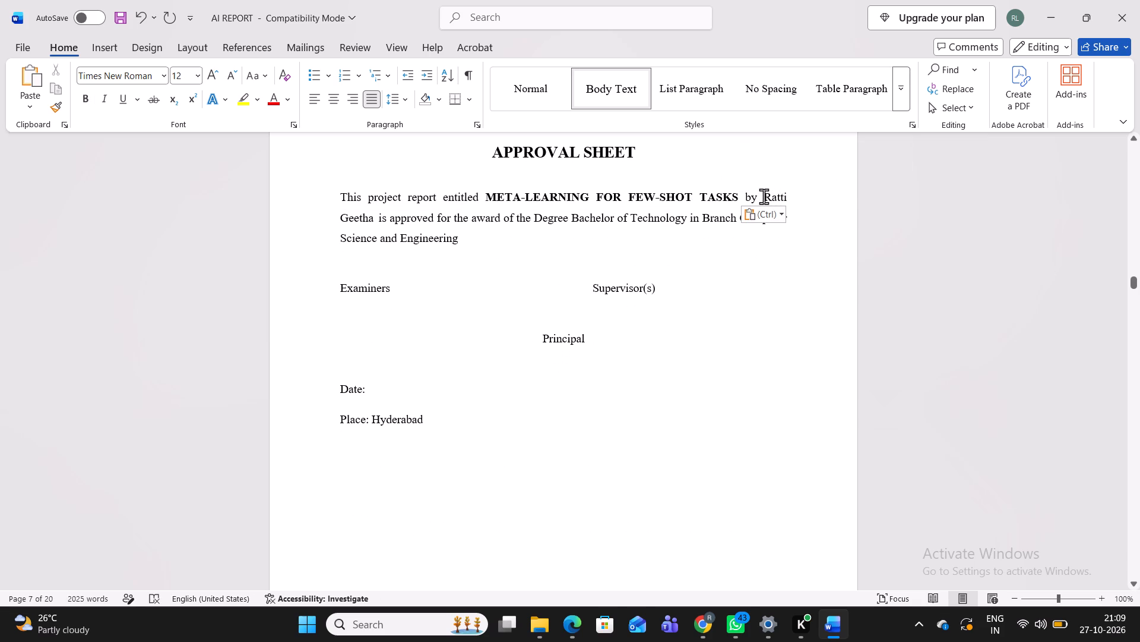
Replace the student's name in the Approval Sheet paragraph with the new student's name.
left_click(374, 221)
key("BackSpace")
key("BackSpace")
key("BackSpace")
key("BackSpace")
key("BackSpace")
key("BackSpace")
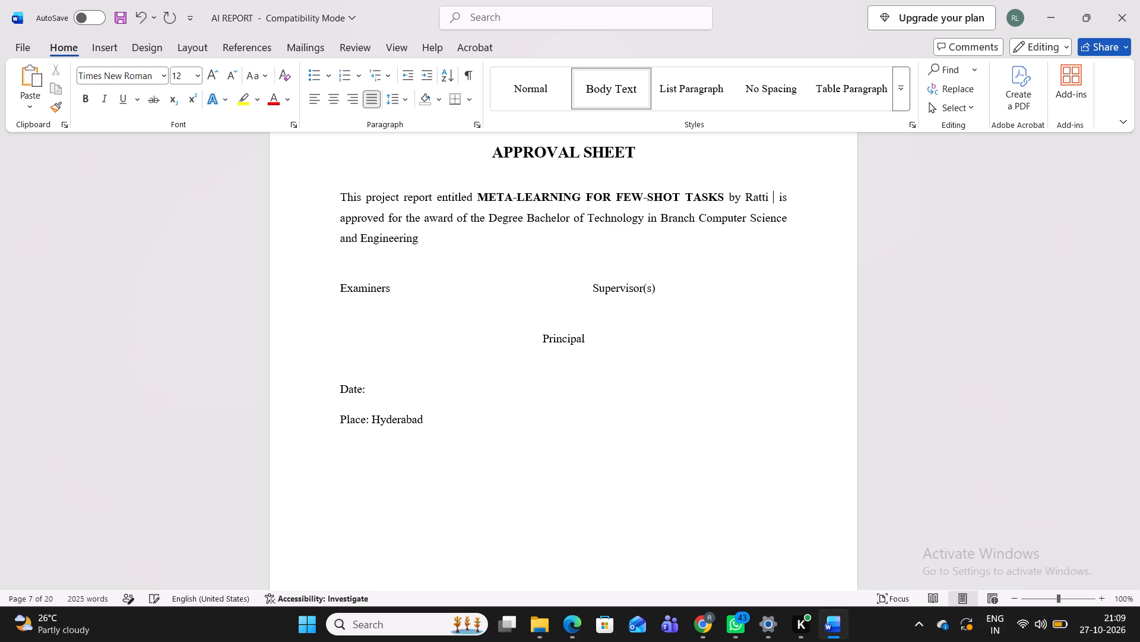
key("BackSpace")
key("BackSpace")
key("BackSpace")
key("BackSpace")
key("BackSpace")
key("BackSpace")
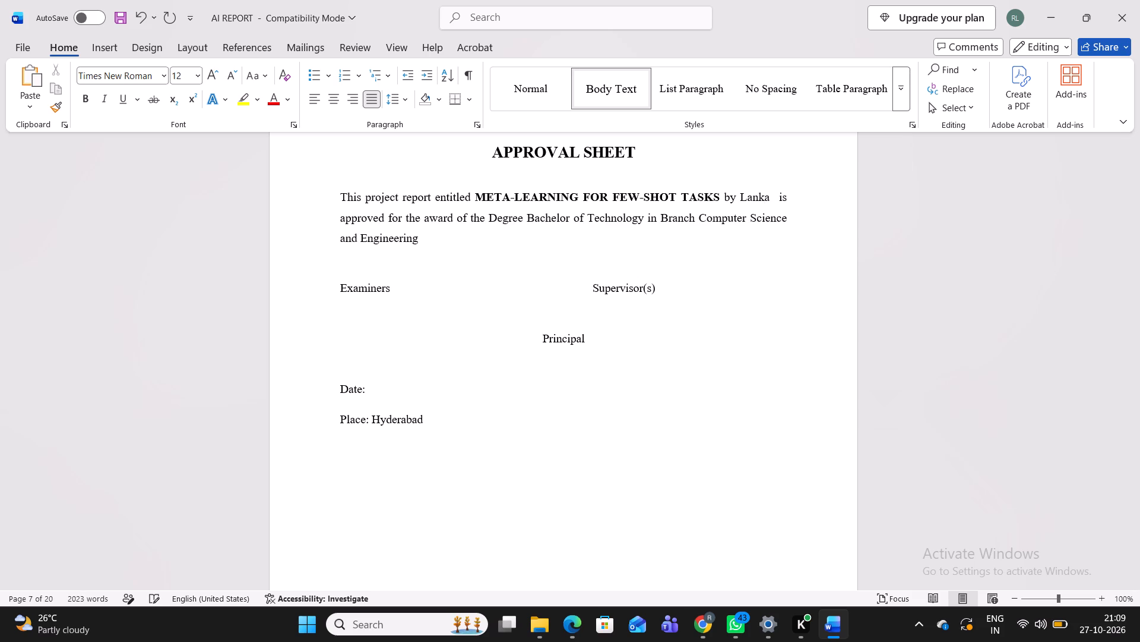
type("enuka")
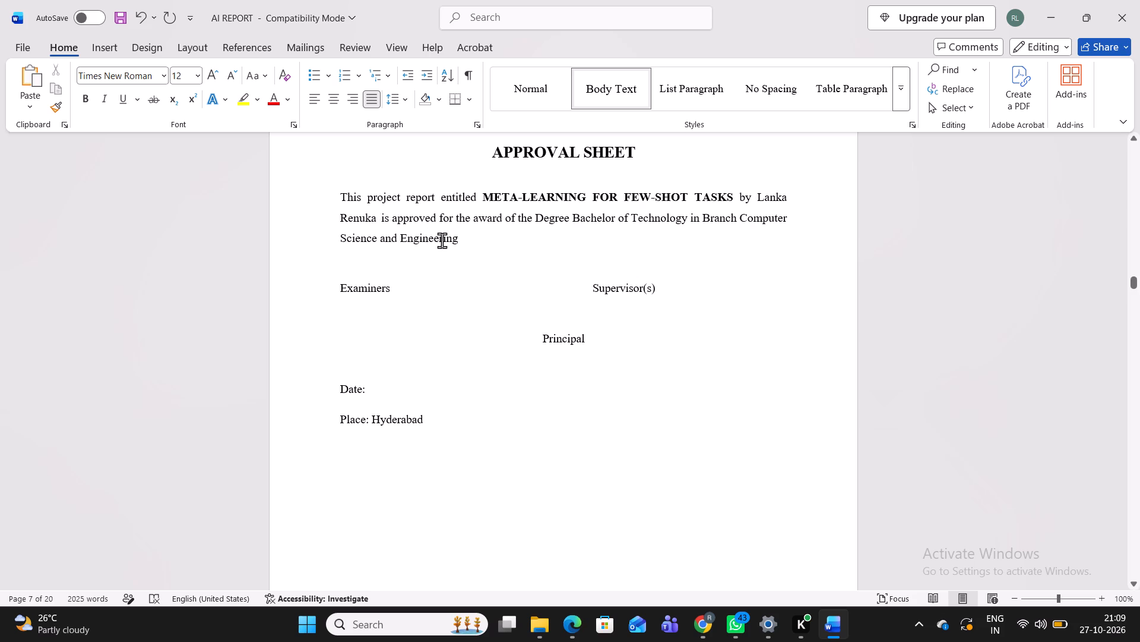
Shift the centred word "Principal" on the Approval Sheet further along its line by inserting 20 spaces before it.
scroll(539, 275, "down", 1)
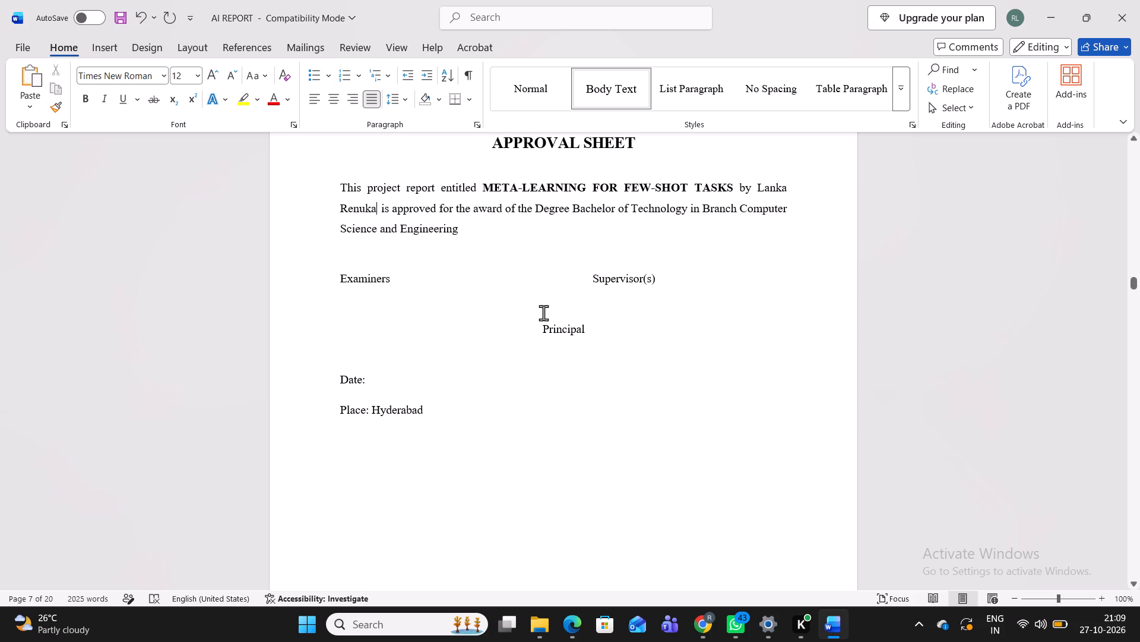
left_click(540, 328)
key("space")
key("space")
key("space")
key("space")
key("space")
key("space")
key("space")
key("space")
key("space")
key("space")
key("space")
key("space")
key("space")
key("space")
key("space")
key("space")
key("space")
key("space")
key("space")
key("space")
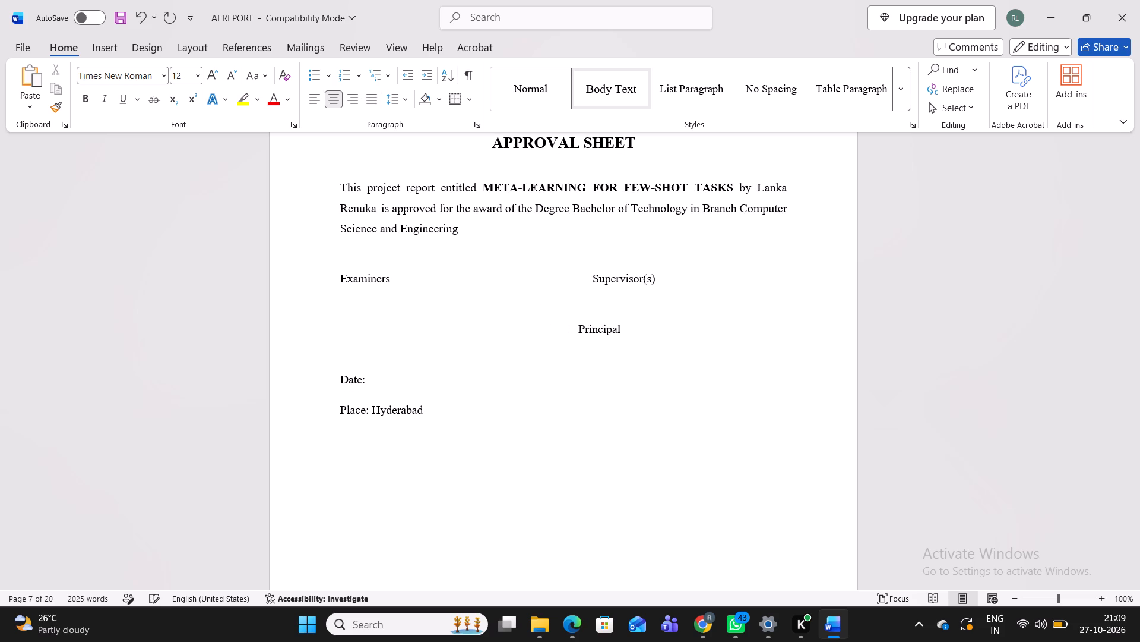
Replace the student's name in the opening line of the Declaration paragraph with the new student's name, removing the stray space before the comma.
scroll(540, 328, "down", 3)
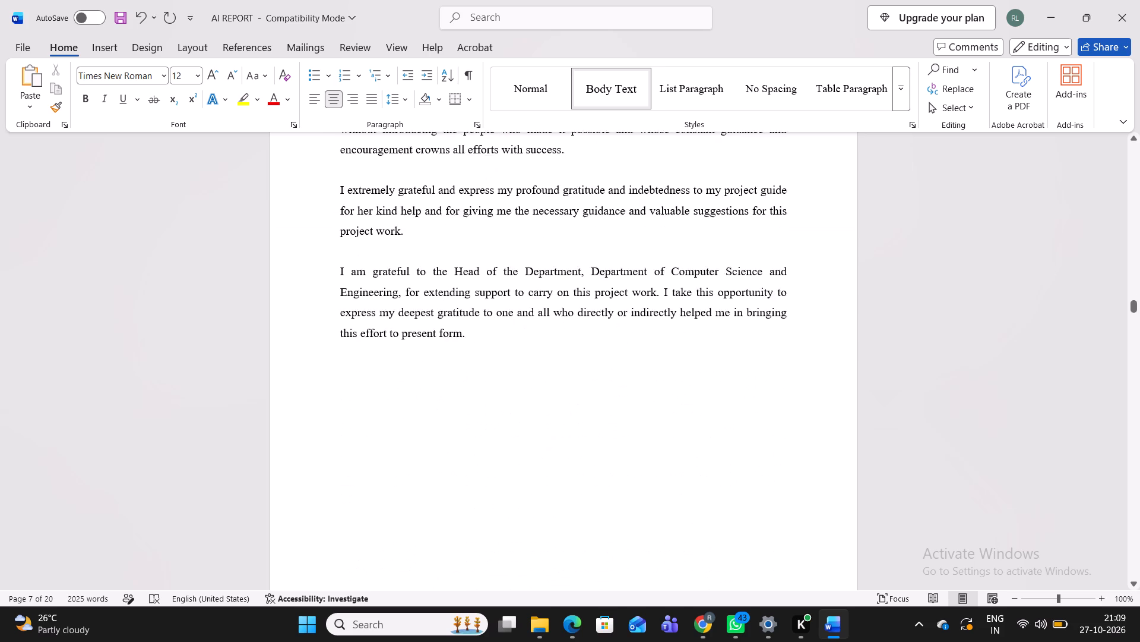
scroll(540, 328, "down", 2)
scroll(618, 440, "down", 1)
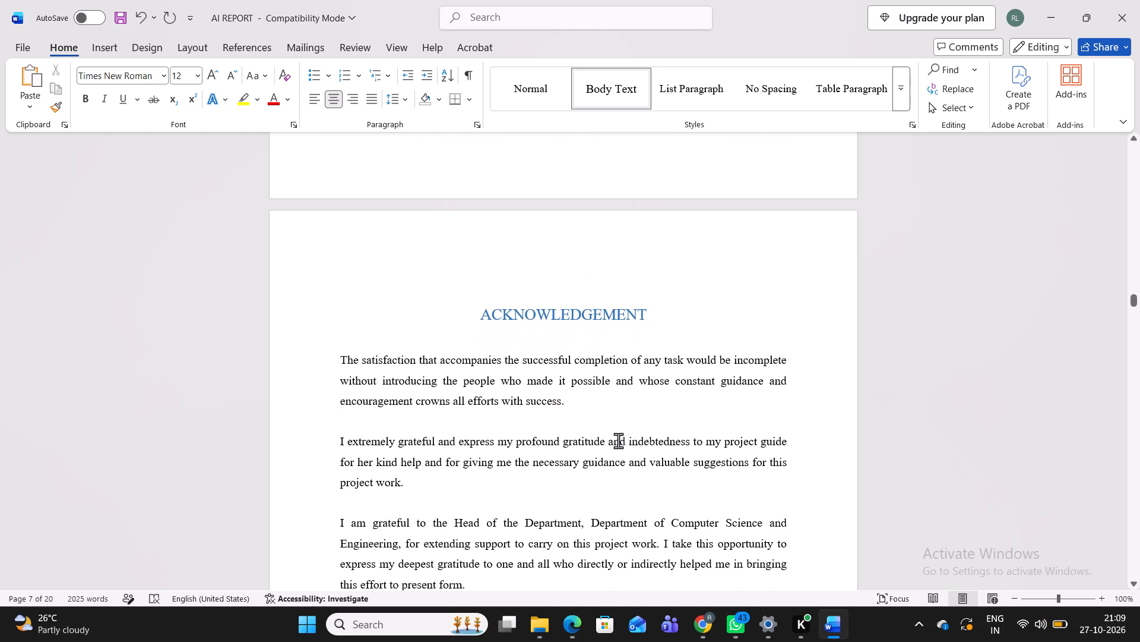
scroll(618, 440, "down", 3)
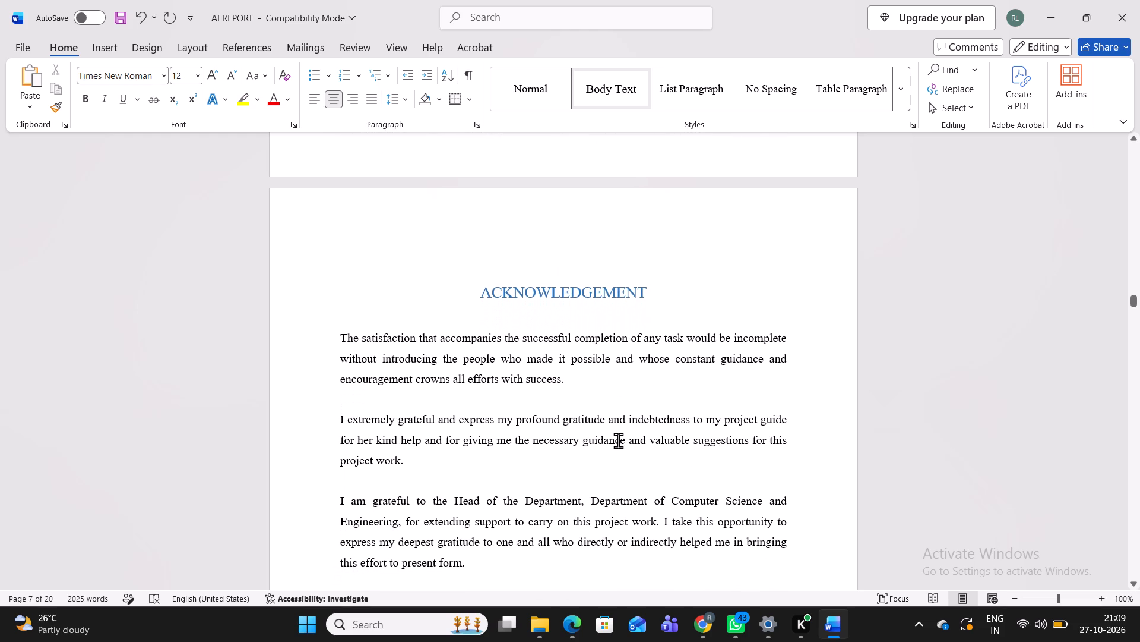
scroll(618, 440, "down", 3)
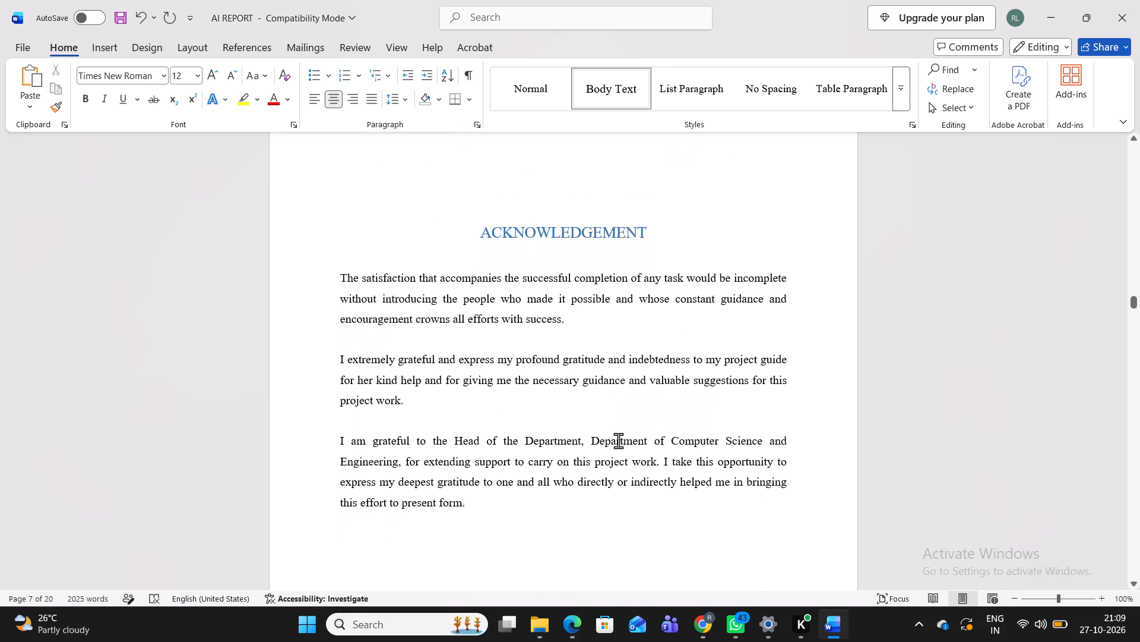
scroll(618, 440, "down", 3)
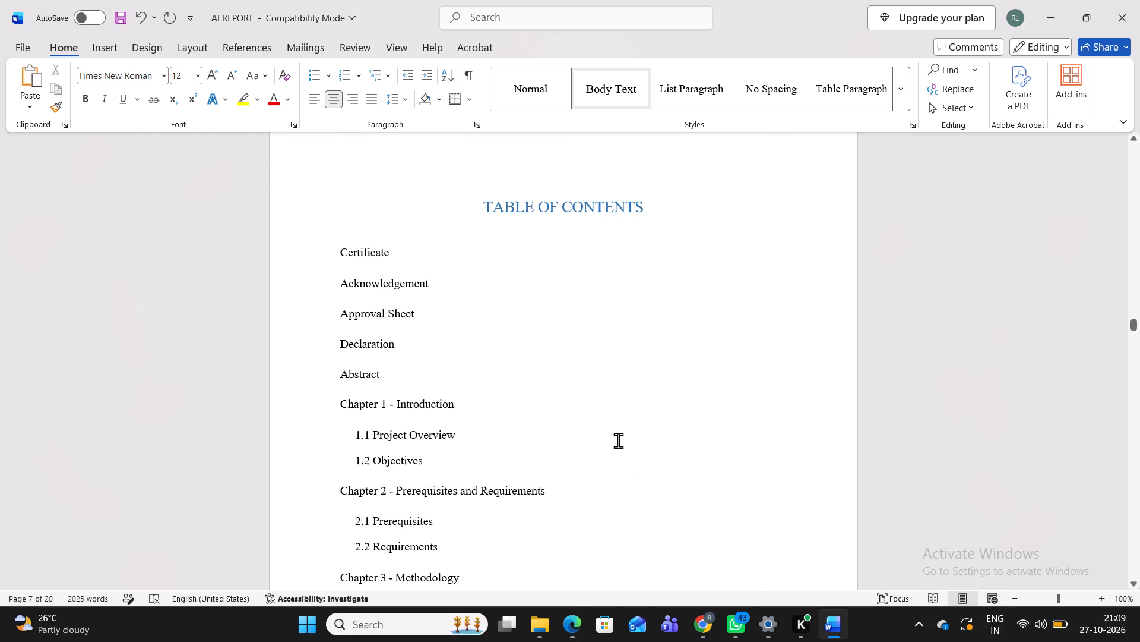
scroll(618, 440, "down", 5)
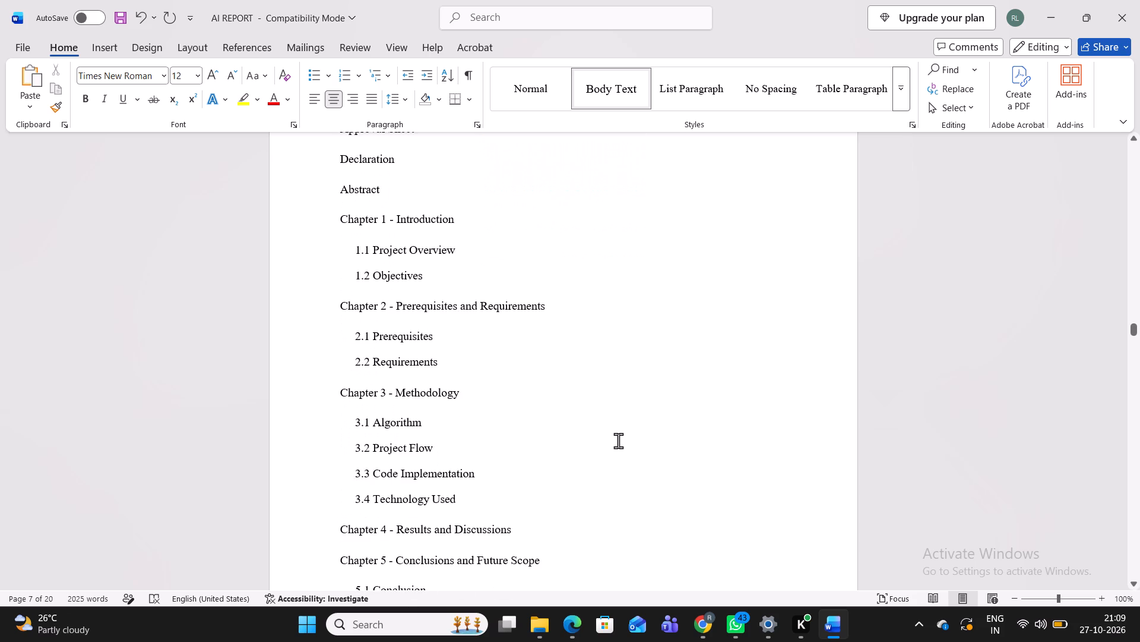
scroll(618, 440, "down", 4)
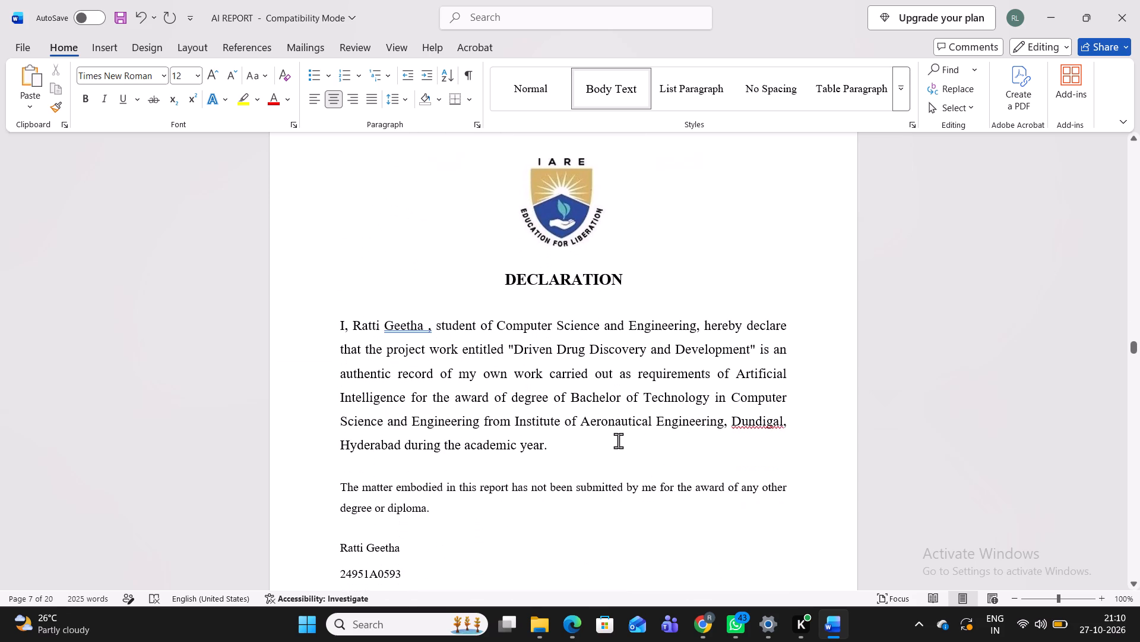
scroll(618, 440, "down", 1)
double_click(426, 322)
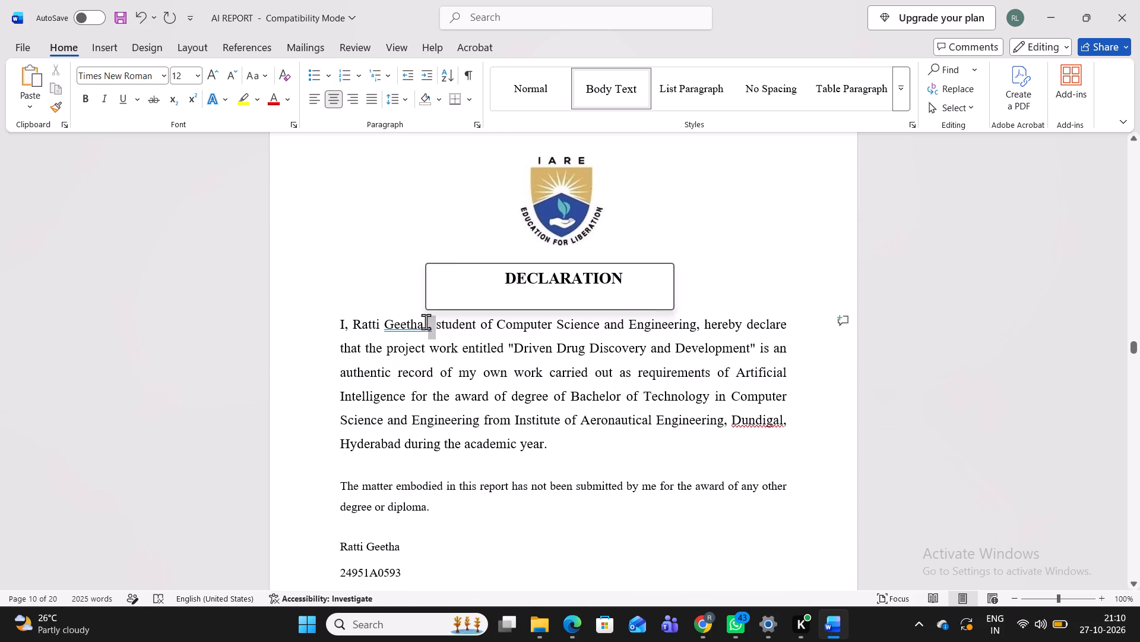
left_click(426, 322)
key("BackSpace")
key("BackSpace")
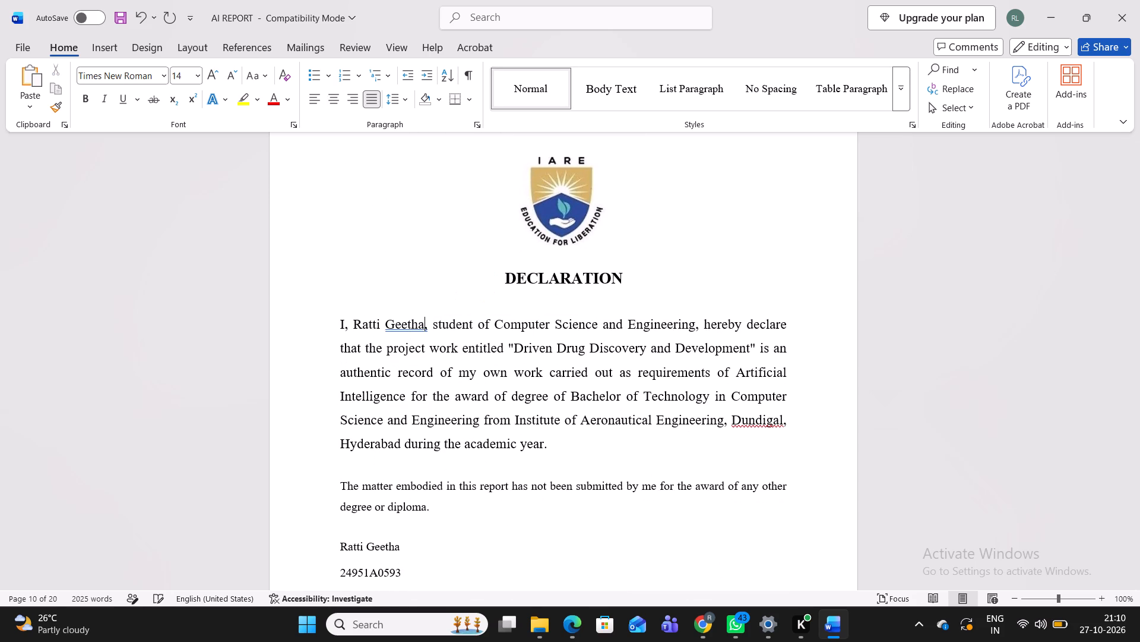
key("BackSpace")
key("BackSpace")
key("BackSpace")
key("BackSpace")
key("BackSpace")
key("BackSpace")
key("BackSpace")
key("BackSpace")
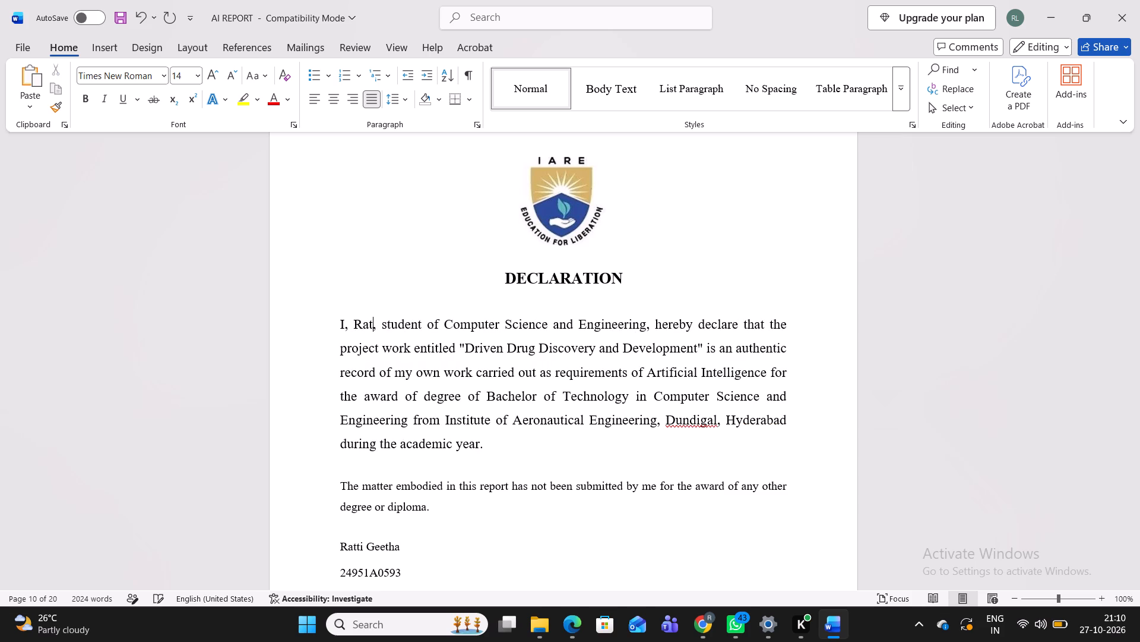
key("BackSpace")
key("BackSpace")
key("BackSpace")
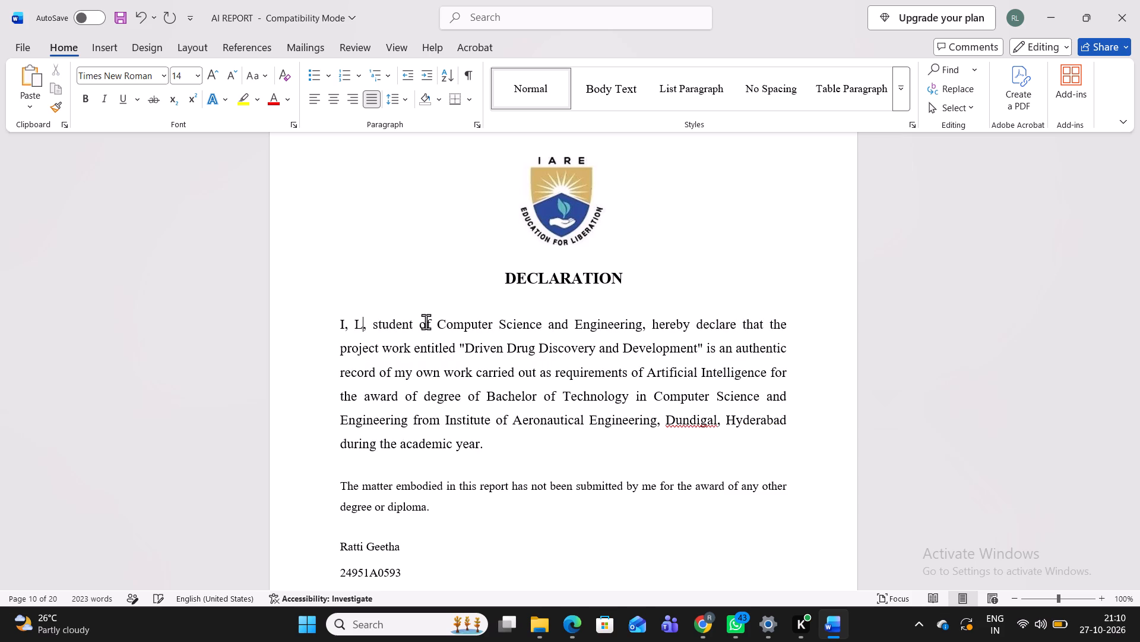
key("e")
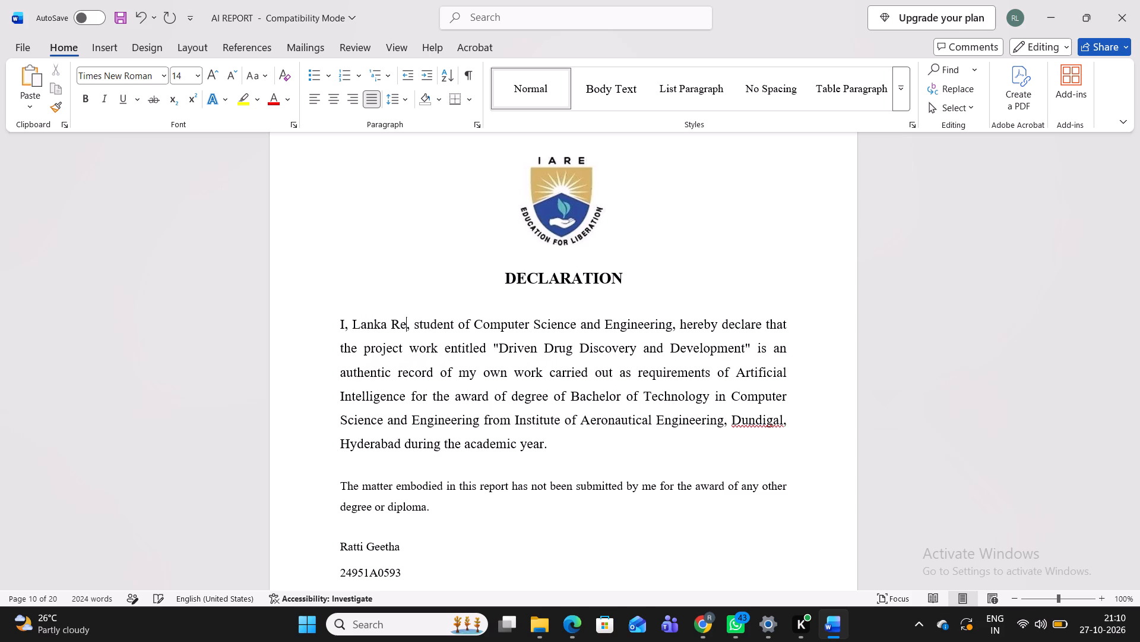
type("nuka")
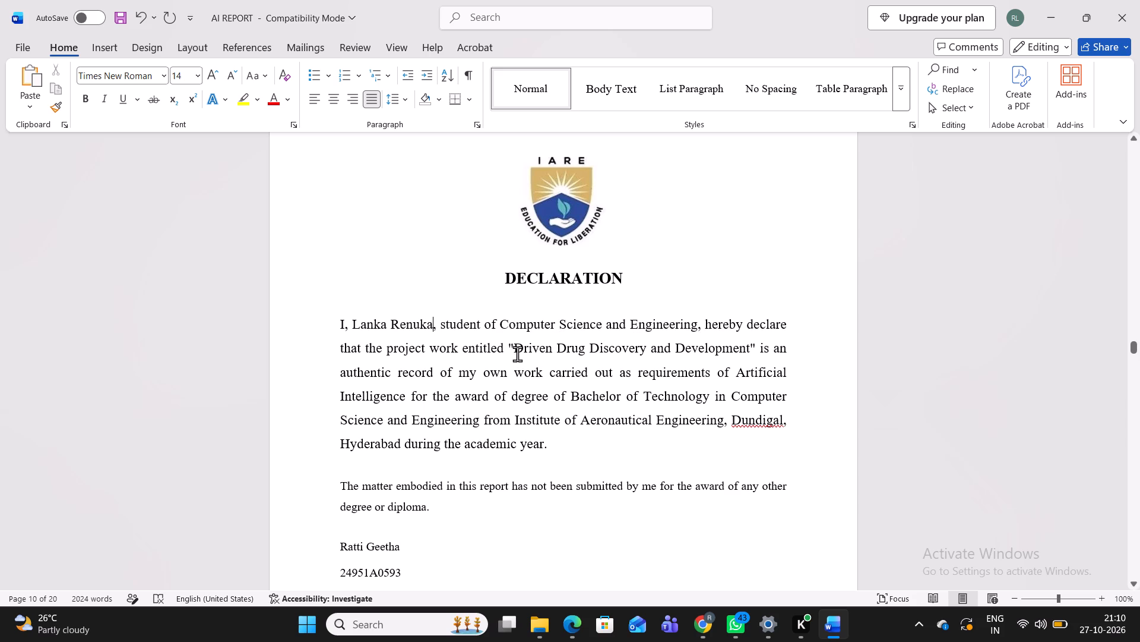
Paste the copied title META-LEARNING FOR FEW-SHOT TASKS over Driven Drug Discovery and Development inside the quotation marks in the Declaration paragraph.
left_click_drag(517, 353, 753, 352)
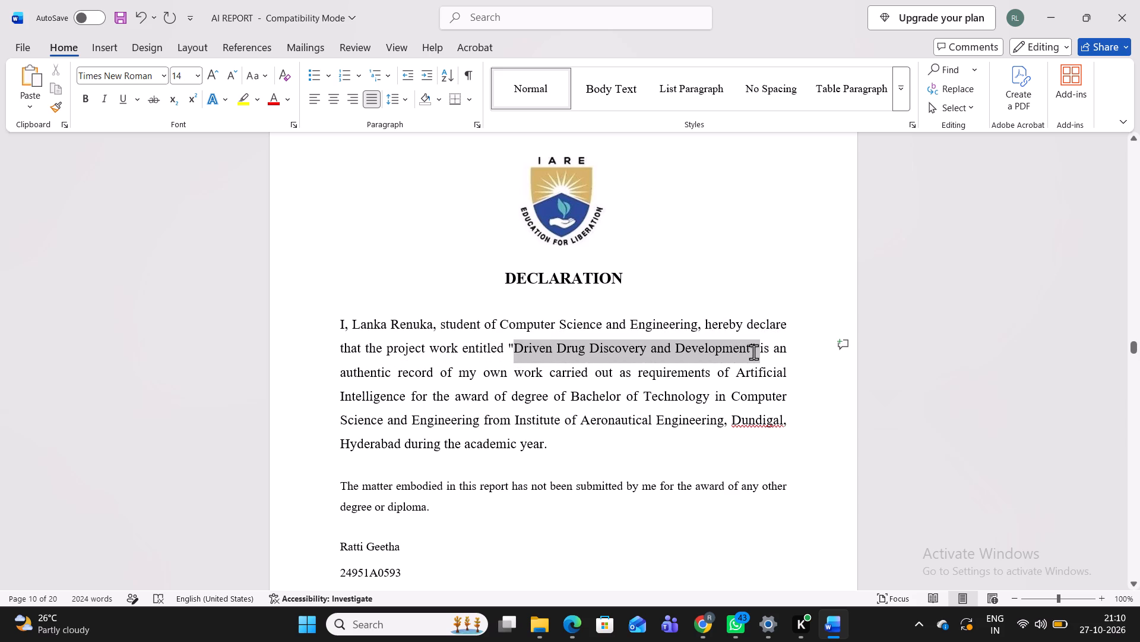
left_click_drag(753, 352, 748, 352)
key("ctrl+v")
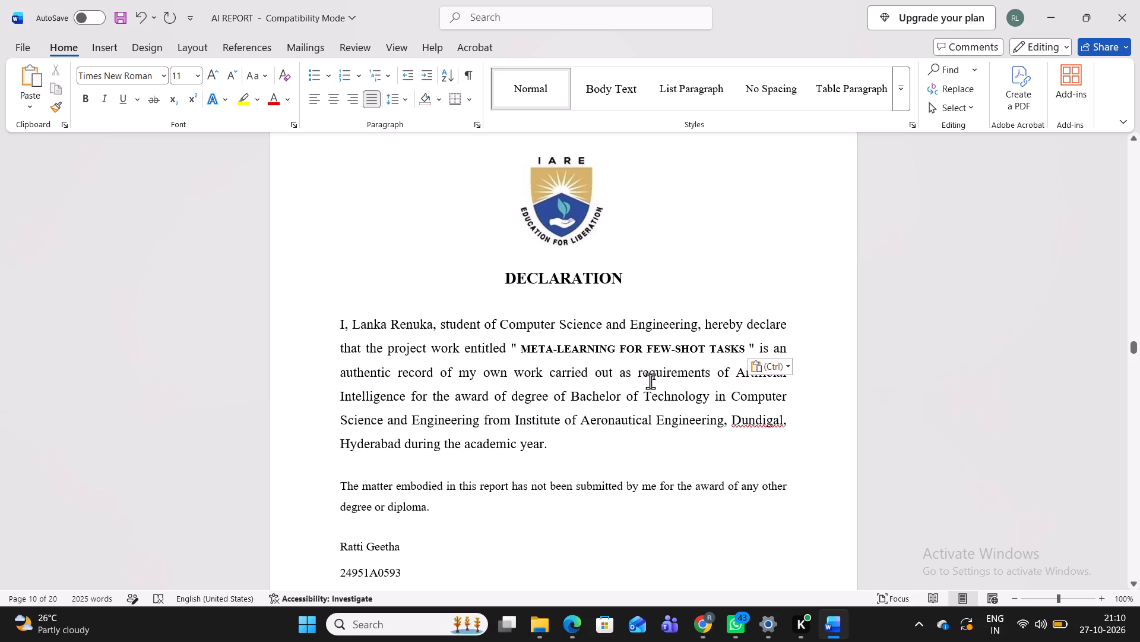
left_click_drag(515, 321, 578, 321)
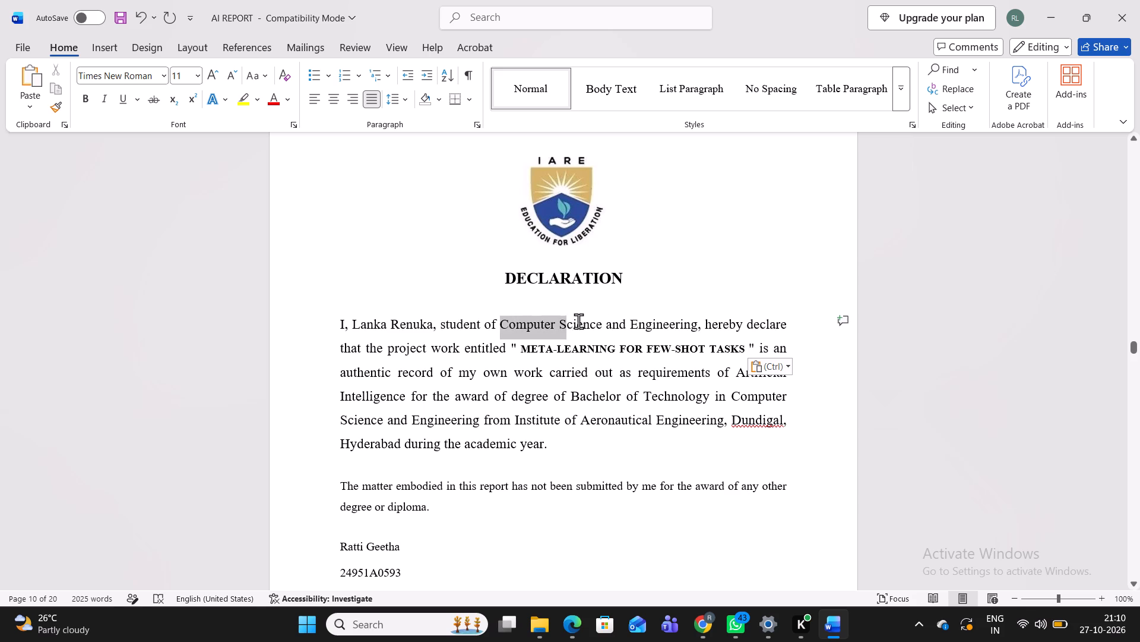
left_click_drag(578, 321, 585, 322)
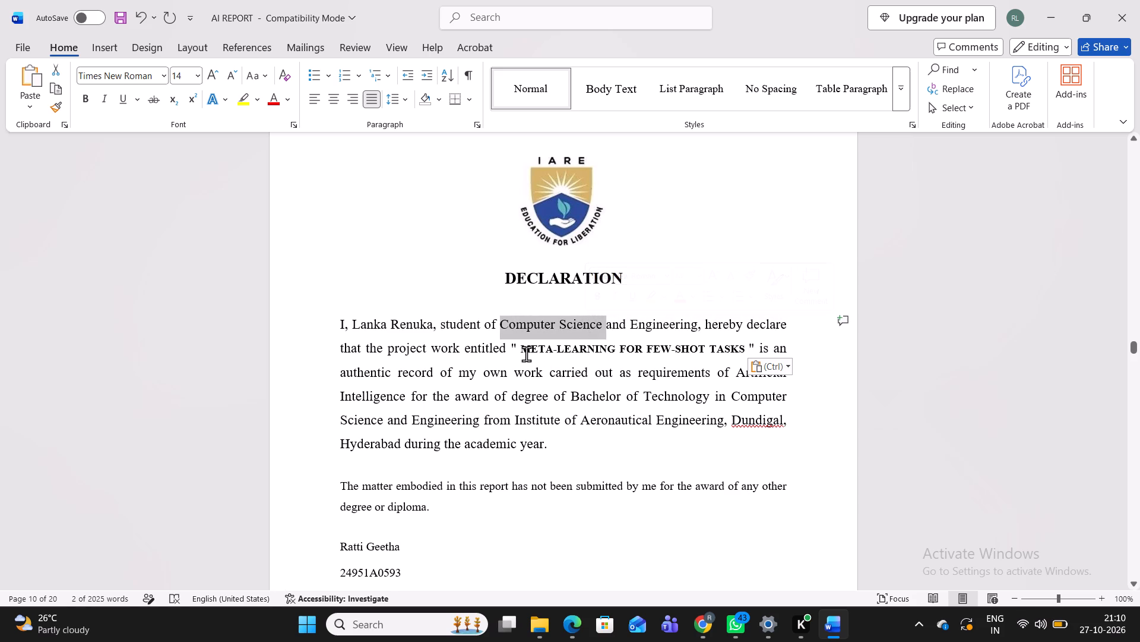
left_click_drag(522, 351, 734, 349)
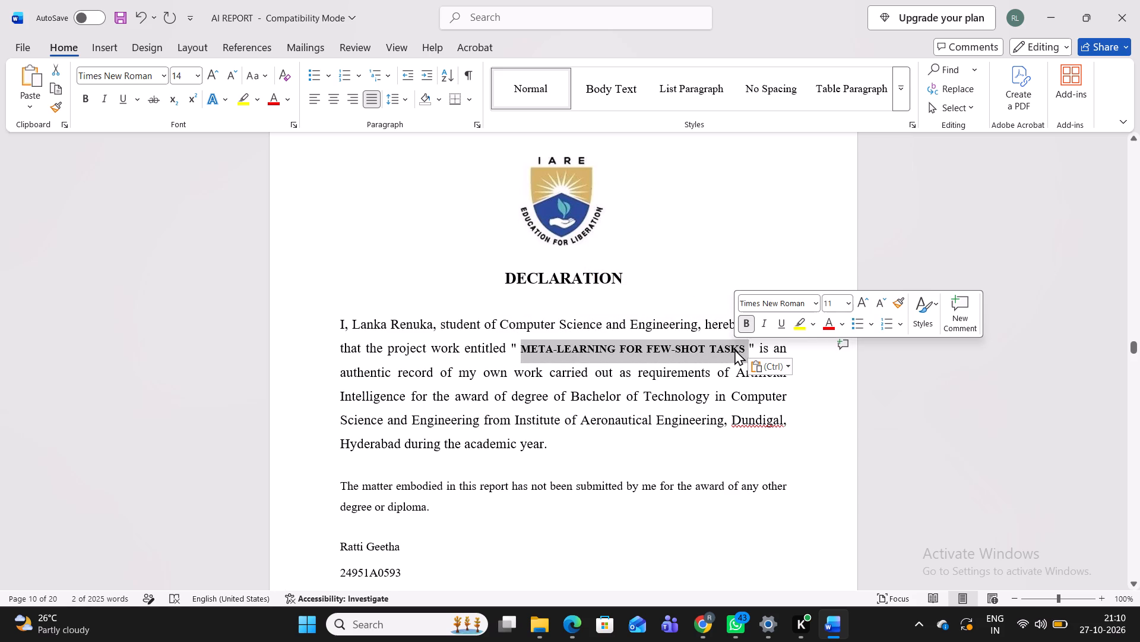
left_click(886, 226)
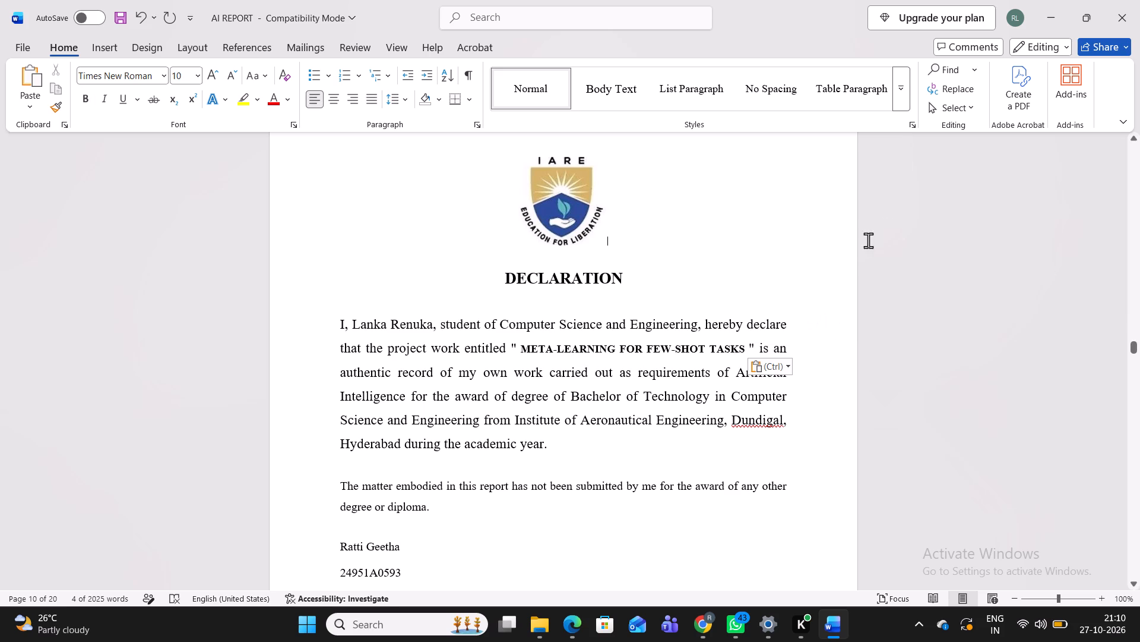
Replace the student's name below the Declaration text with the new student's full name on one line, keeping the roll number on its own line.
scroll(724, 479, "down", 1)
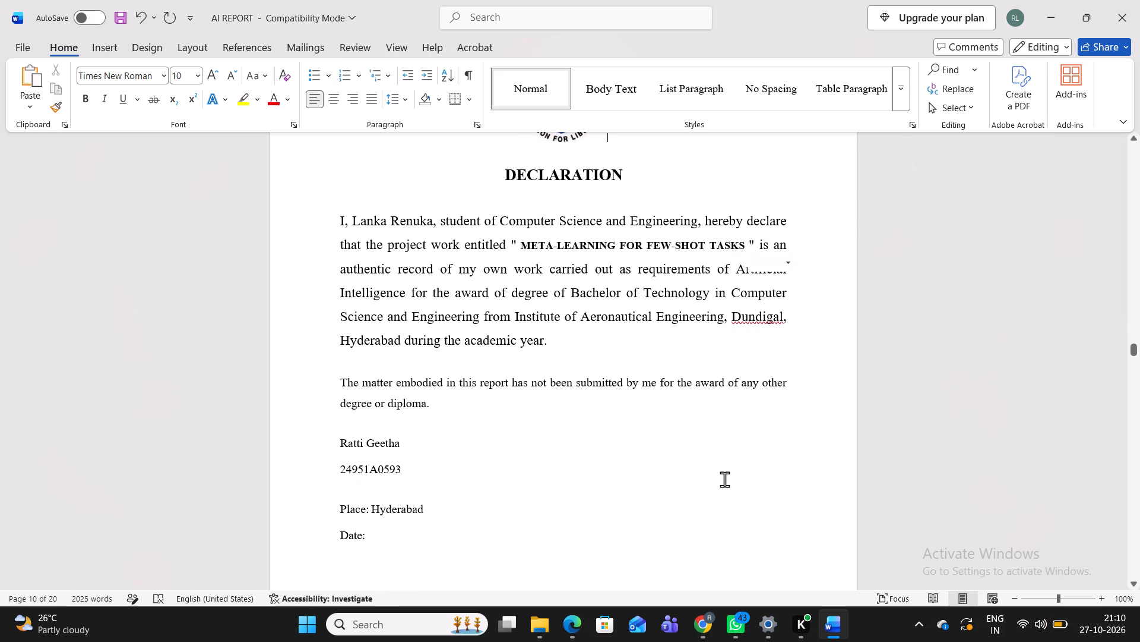
scroll(724, 479, "down", 1)
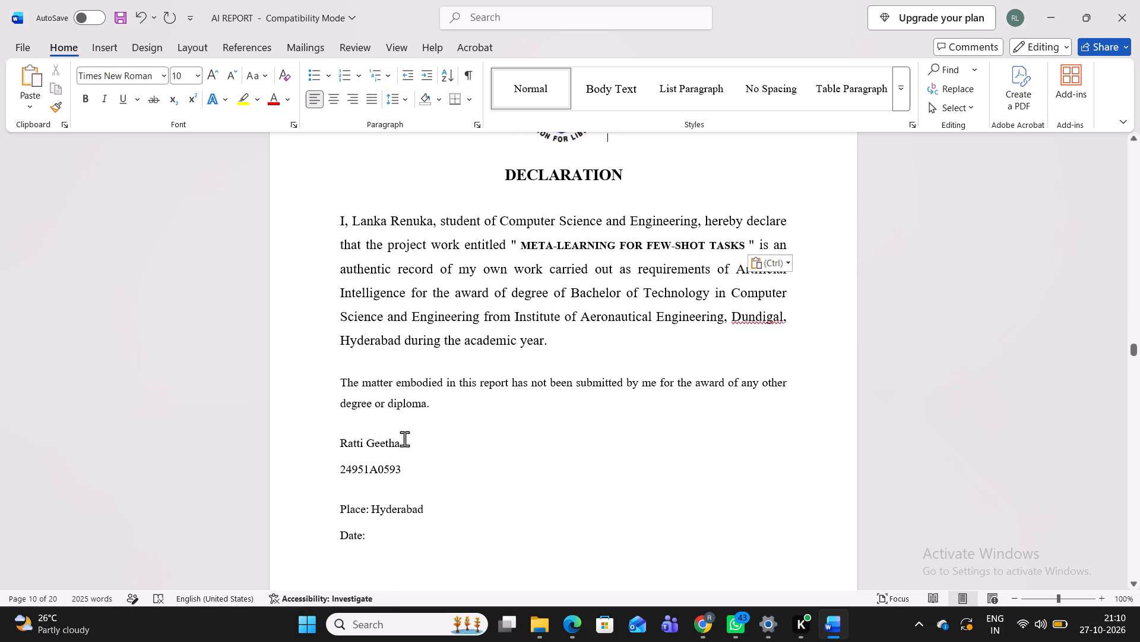
left_click(404, 439)
key("BackSpace")
key("BackSpace")
key("BackSpace")
key("BackSpace")
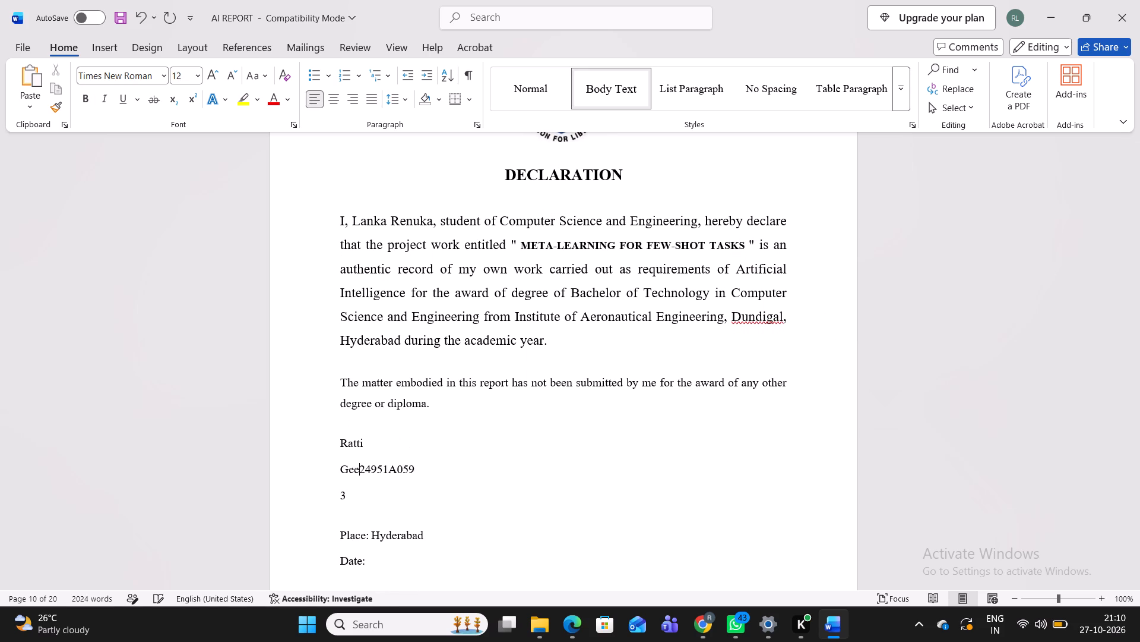
key("BackSpace")
key("BackSpace")
key("BackSpace")
key("BackSpace")
key("BackSpace")
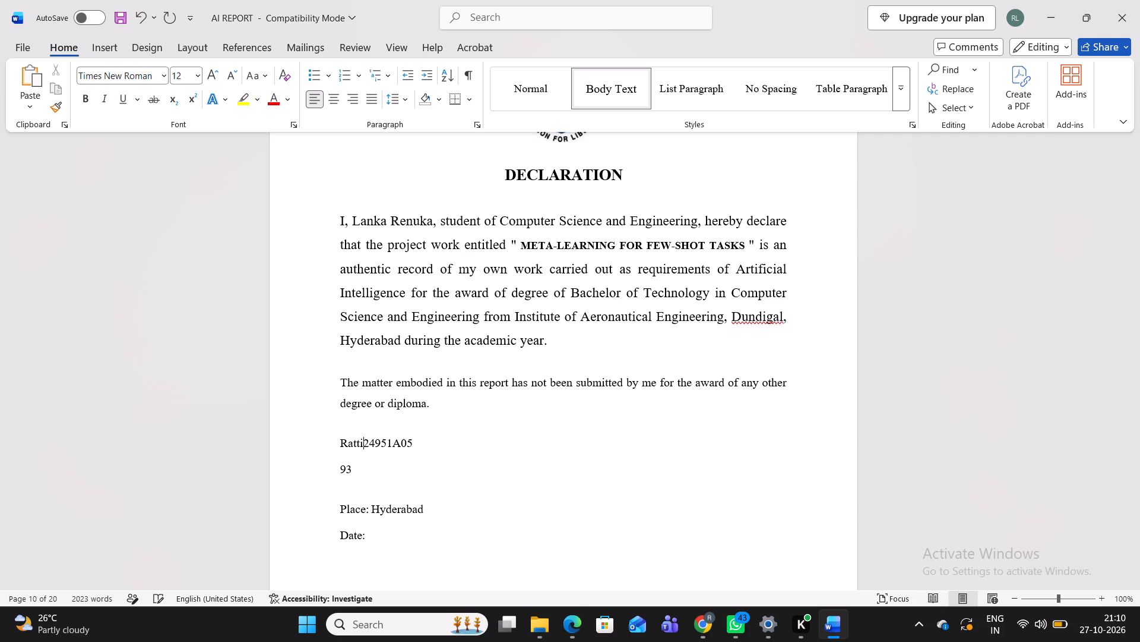
key("BackSpace")
key("BackSpace")
key("BackSpace")
key("BackSpace")
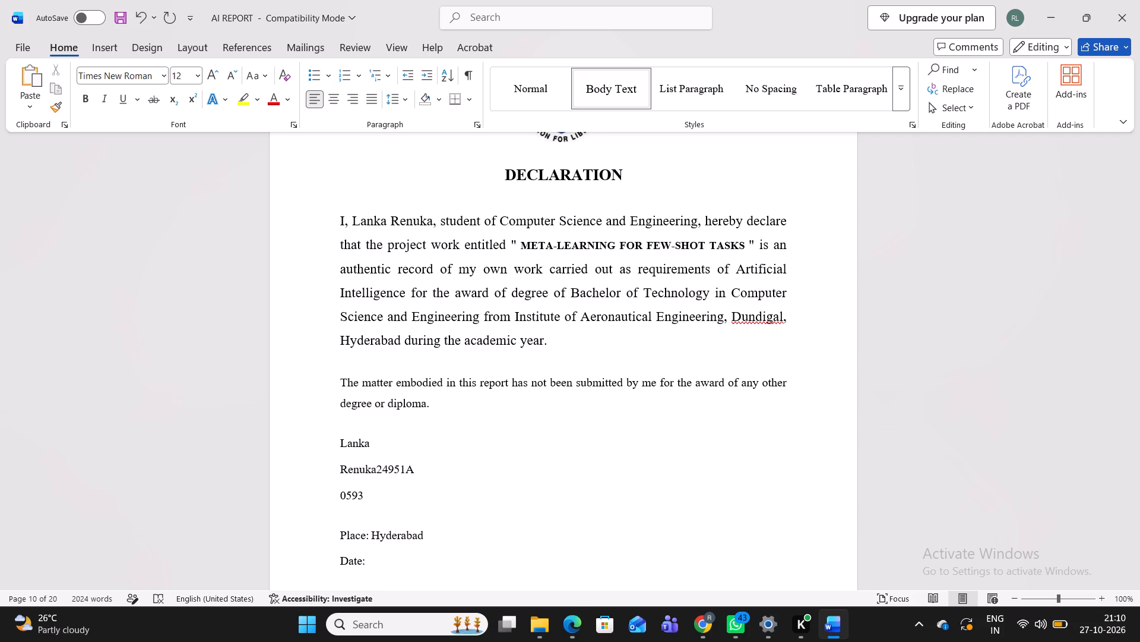
left_click(338, 467)
key("BackSpace")
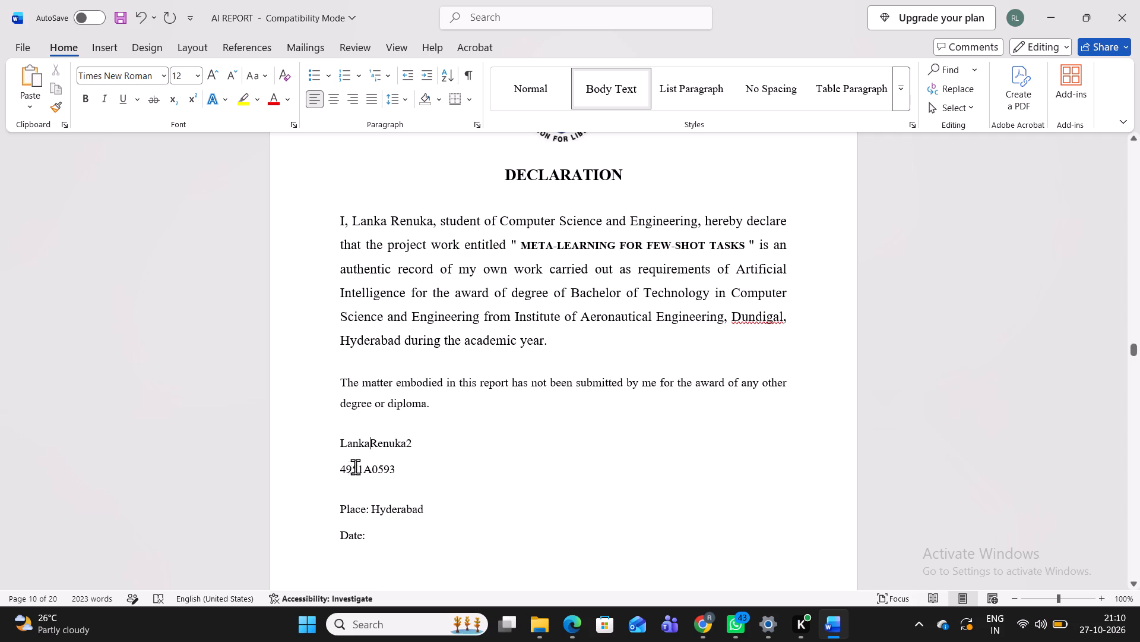
left_click(408, 448)
key("Return")
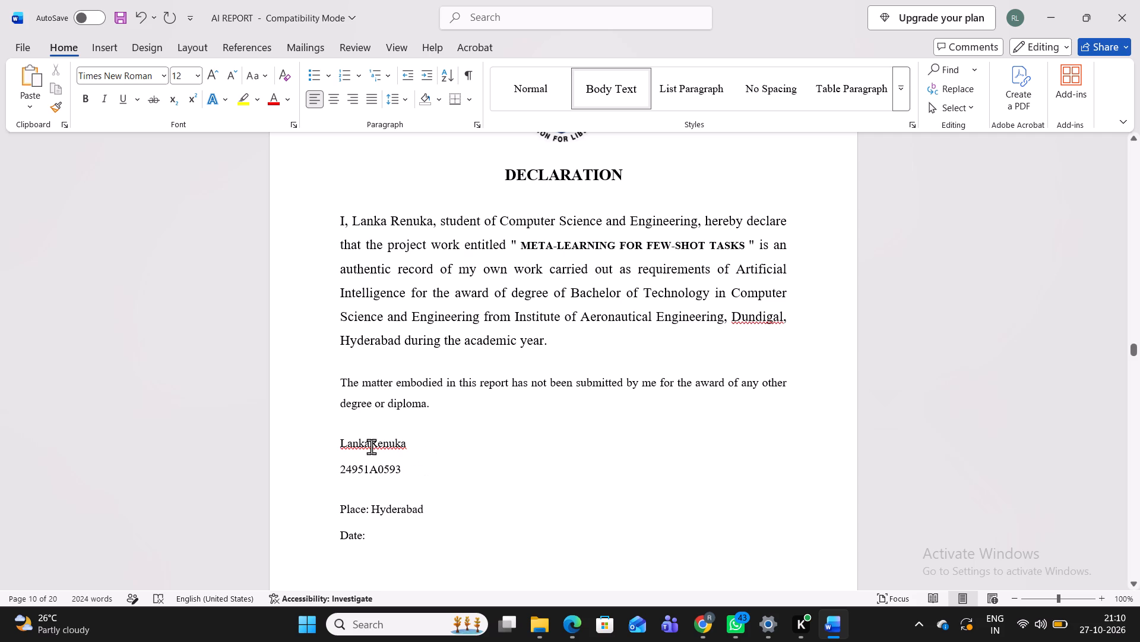
left_click(371, 446)
key("space")
Change the ending of the roll number below the Declaration to match the new student's roll number.
left_click(404, 468)
key("BackSpace")
key("BackSpace")
key("u")
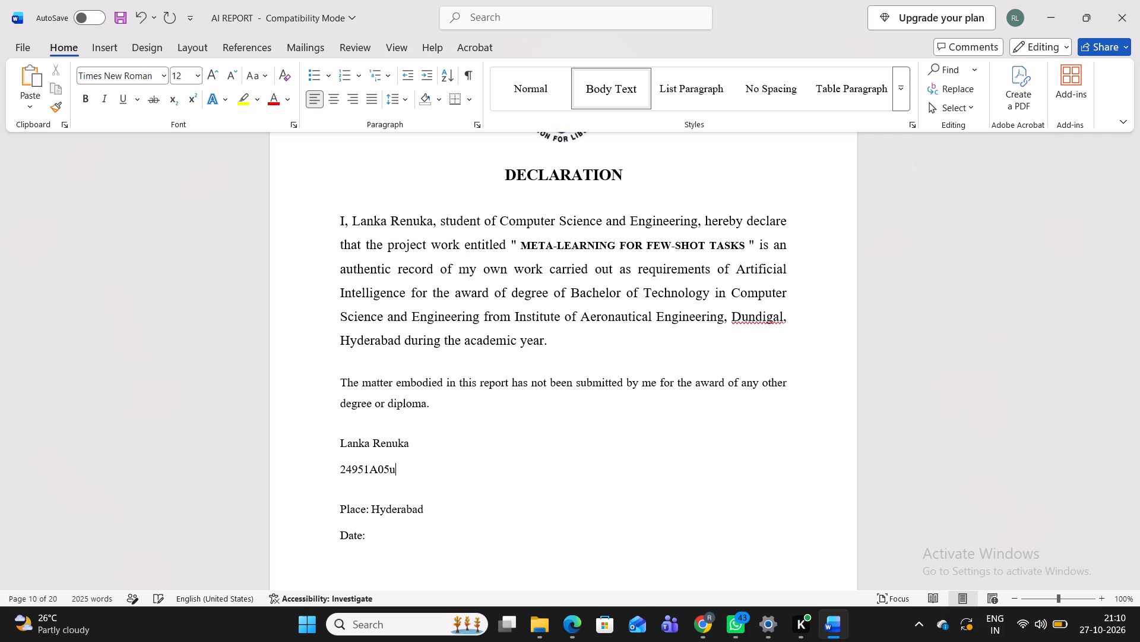
key("BackSpace")
key("0")
Look through the rest of the report, from the Abstract and the chapters to the References, for remaining template content.
scroll(404, 468, "down", 5)
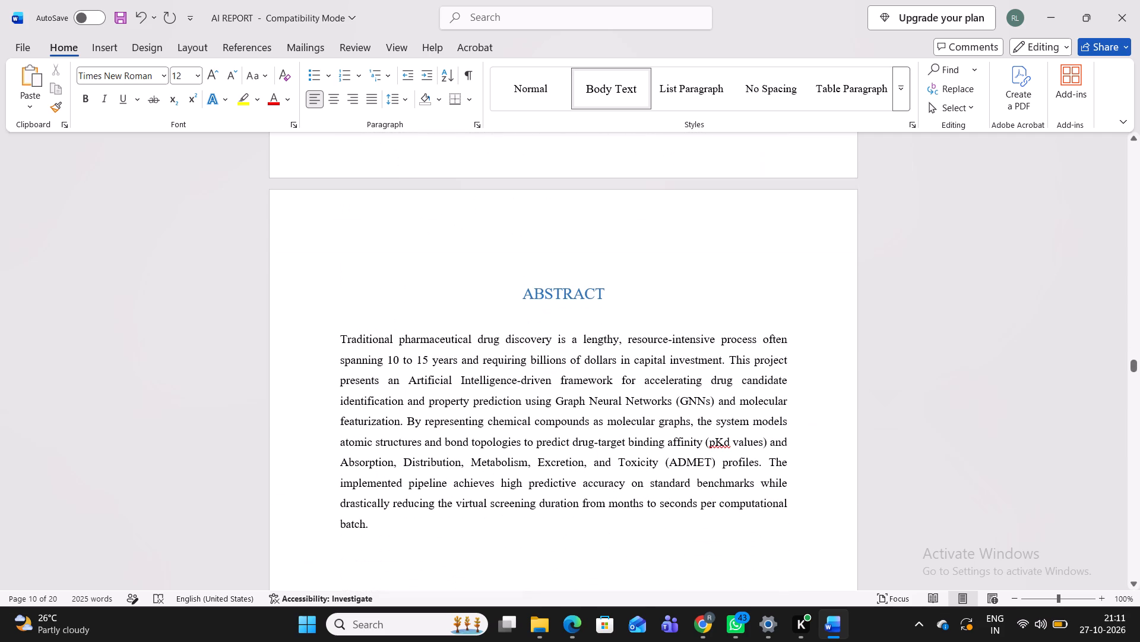
scroll(404, 468, "down", 2)
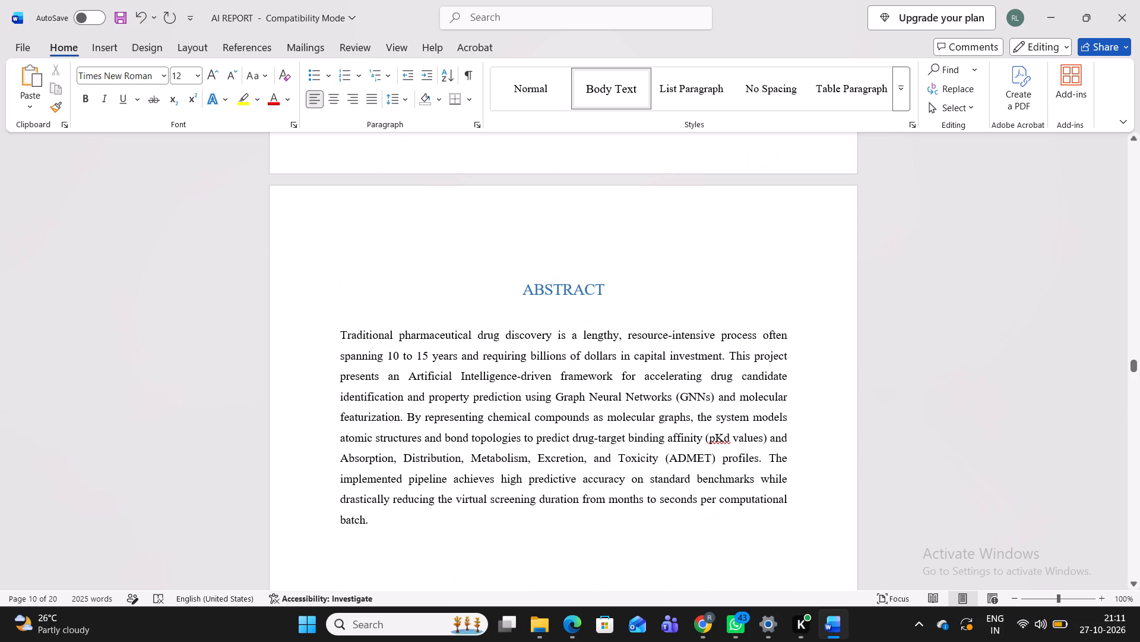
scroll(404, 468, "down", 9)
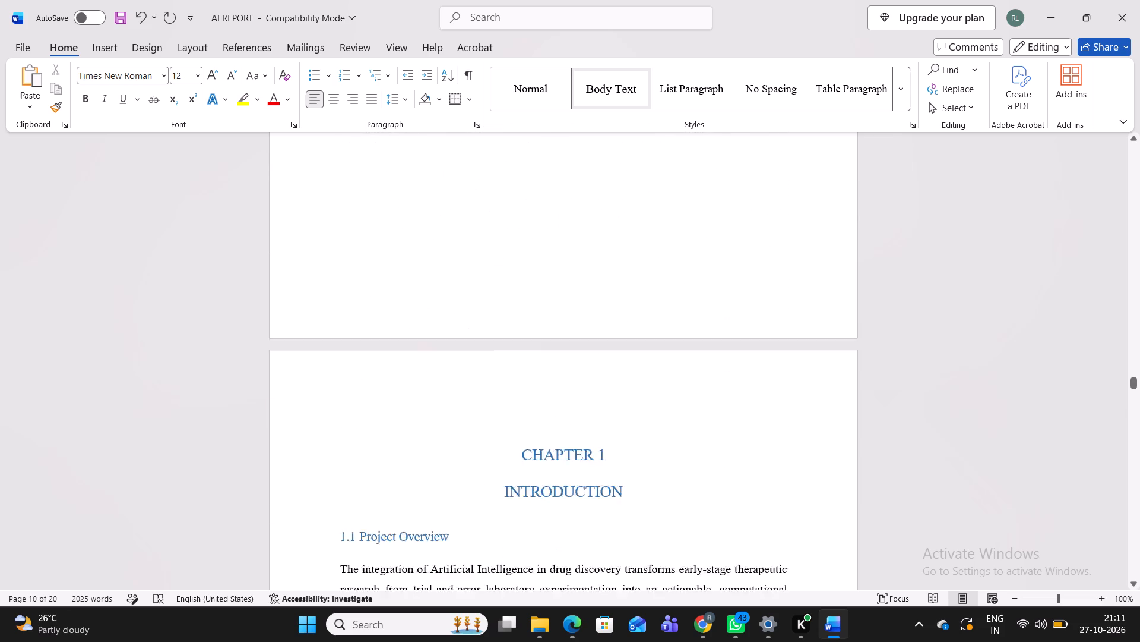
scroll(404, 468, "down", 11)
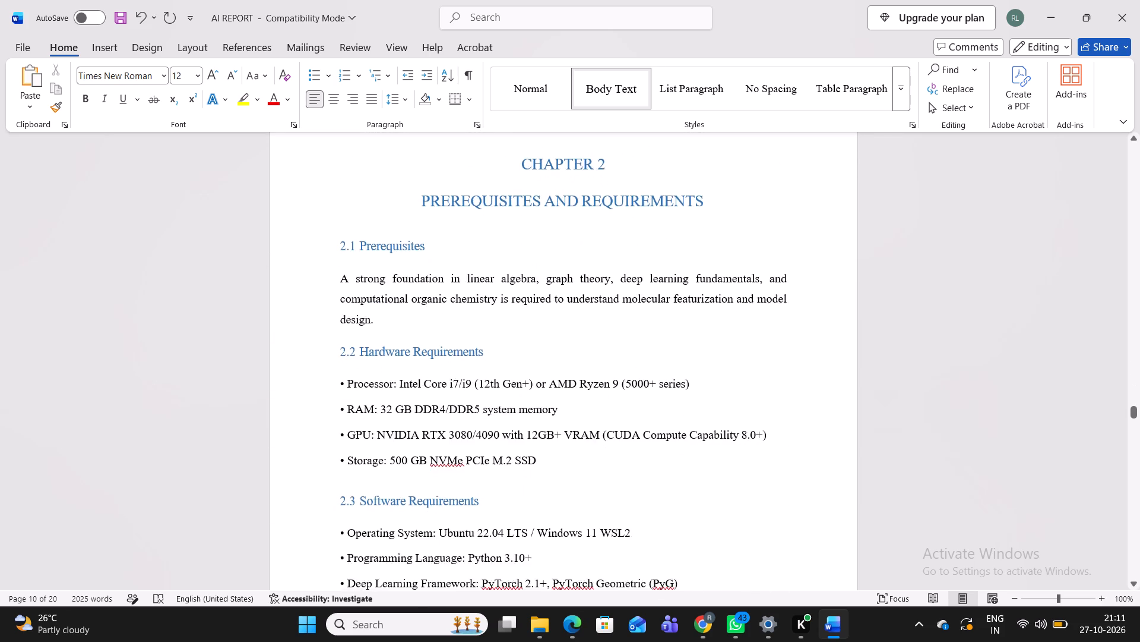
scroll(404, 468, "down", 4)
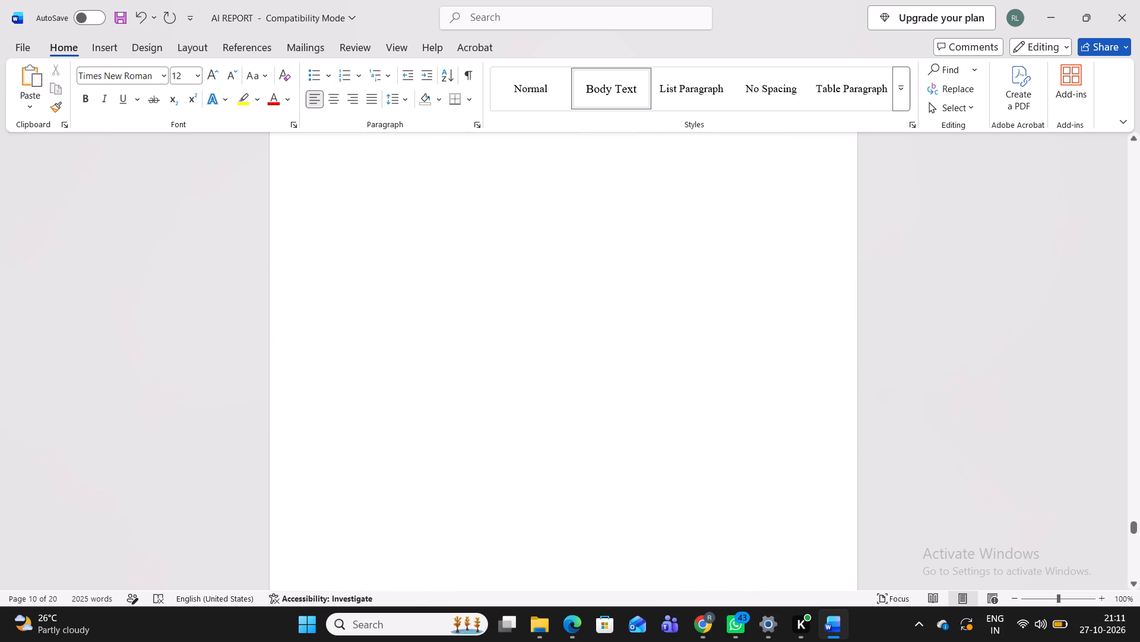
scroll(404, 468, "down", 3)
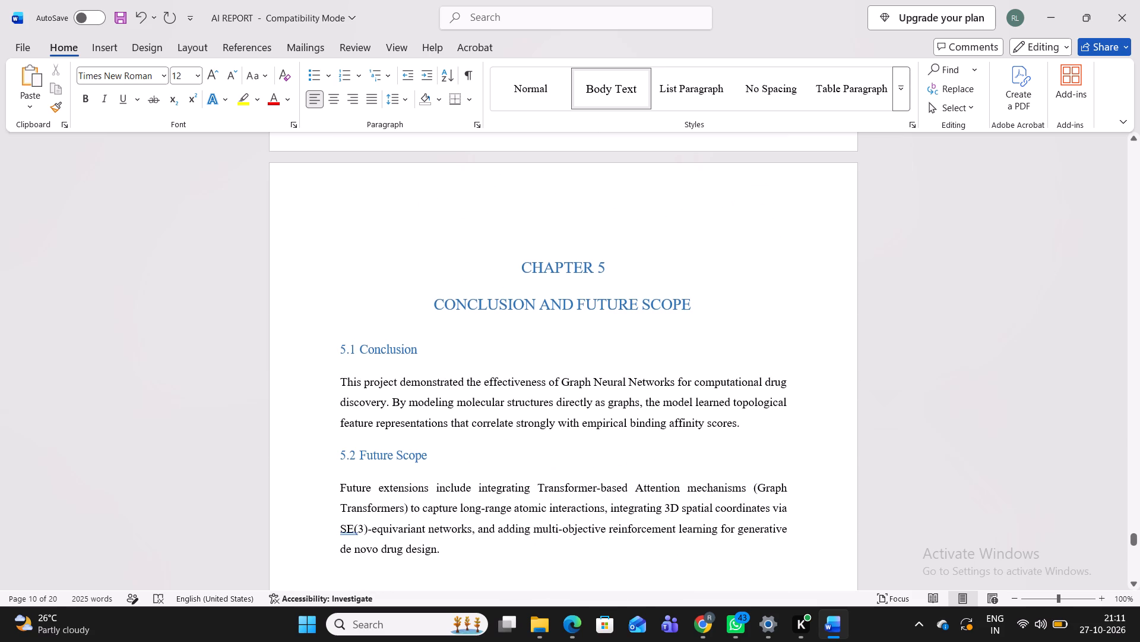
scroll(404, 468, "down", 13)
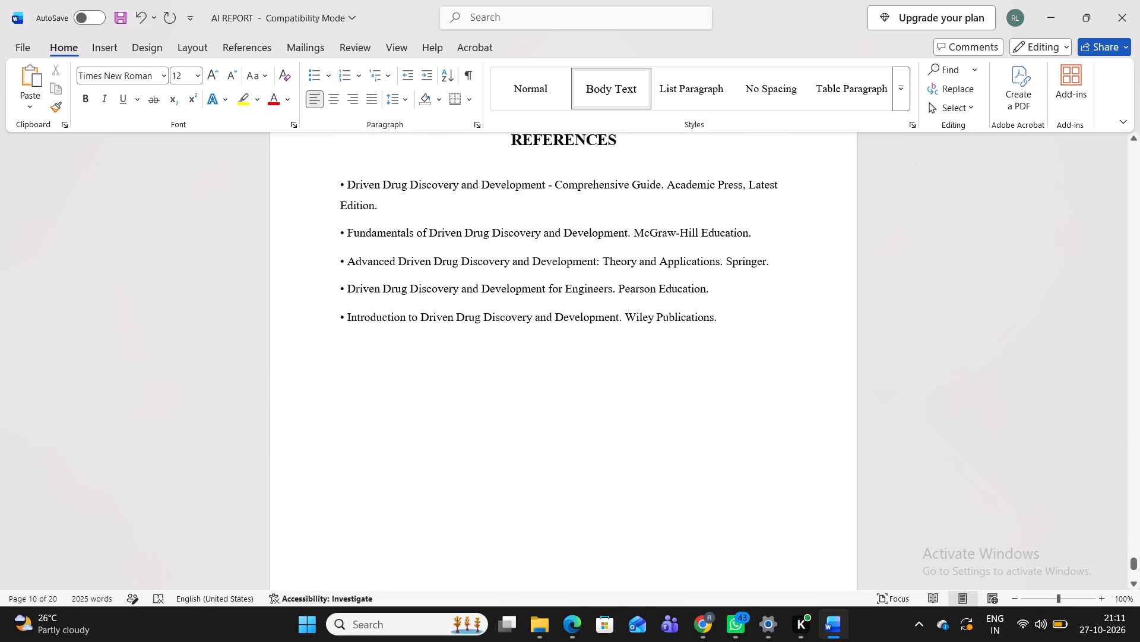
scroll(404, 468, "down", 9)
Review the report from the self-assessment form through the title page, Certificate, Approval Sheet and Declaration, checking the student details and project title.
scroll(404, 468, "up", 20)
scroll(404, 468, "up", 7)
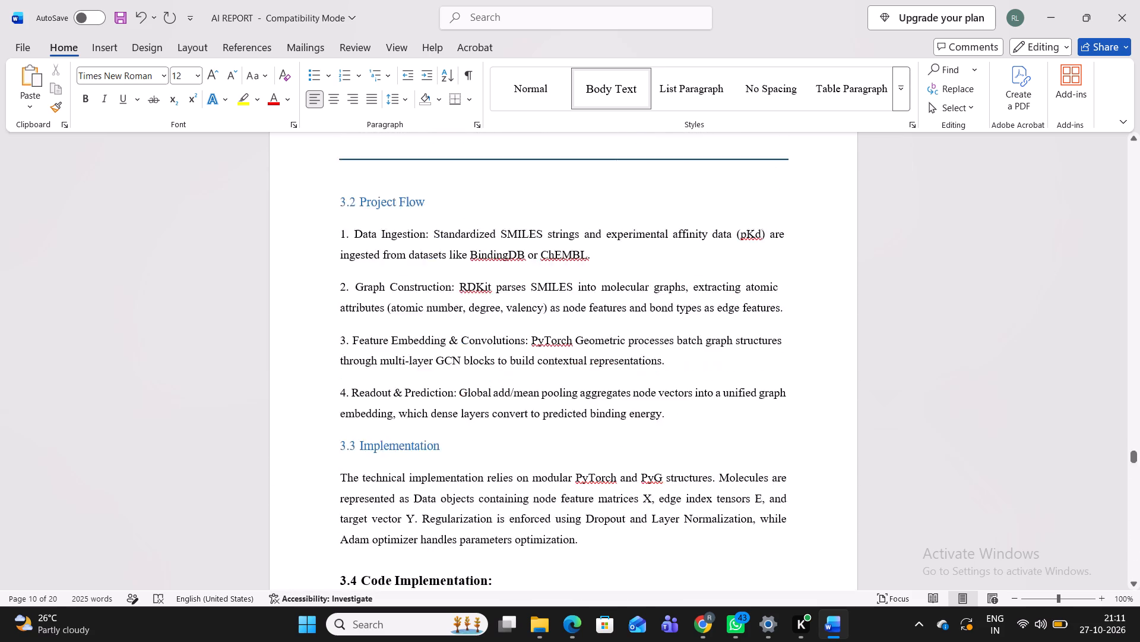
scroll(404, 468, "up", 20)
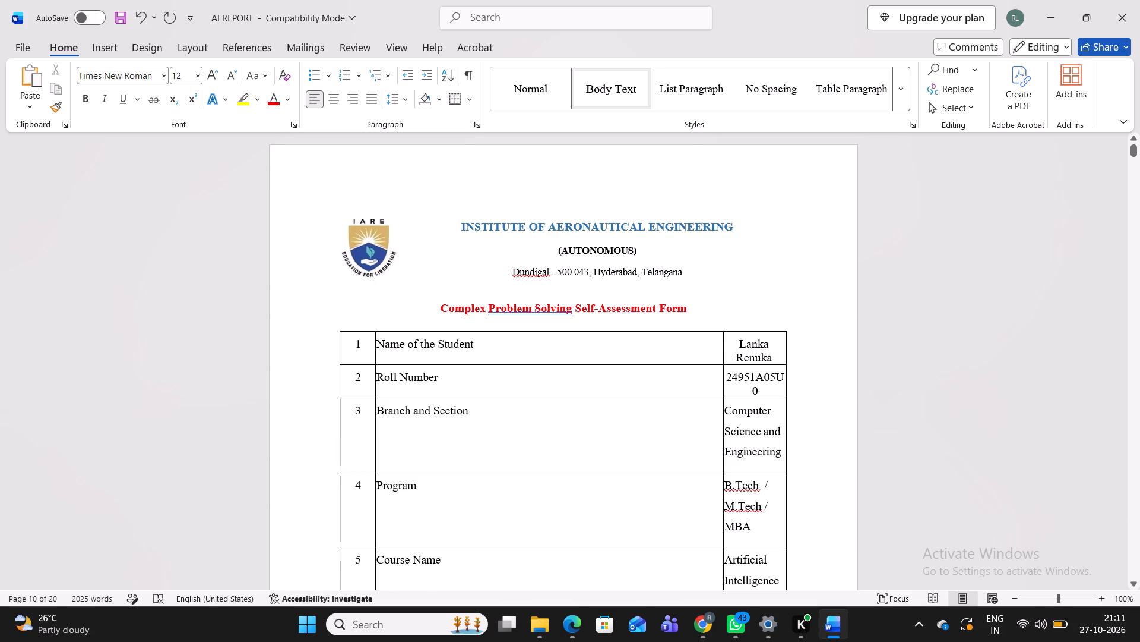
scroll(404, 468, "down", 6)
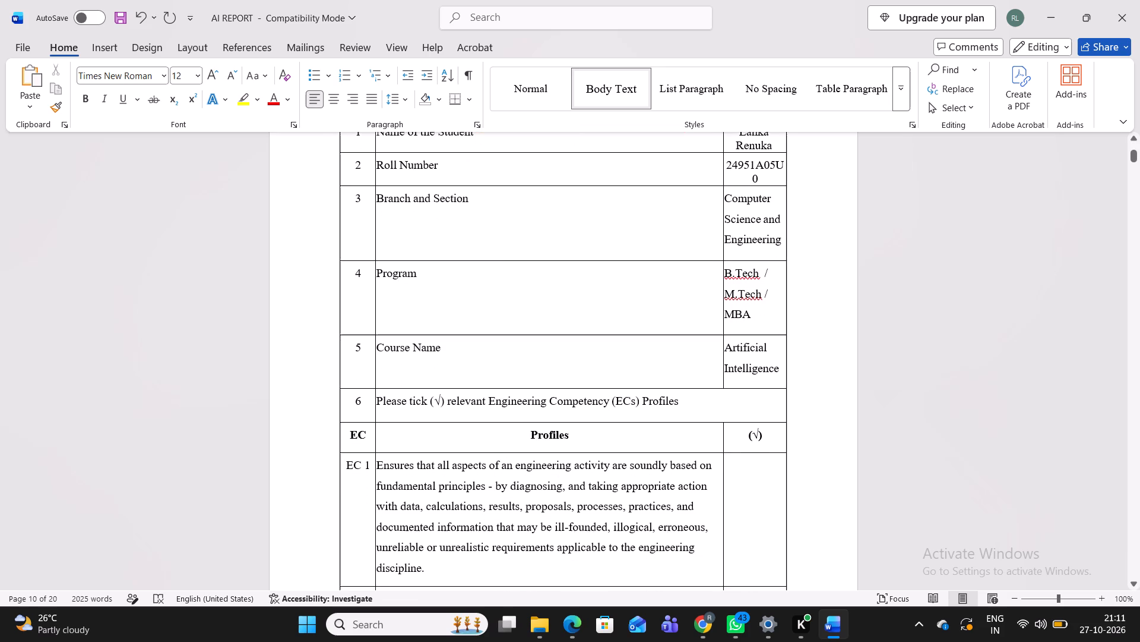
scroll(404, 468, "down", 7)
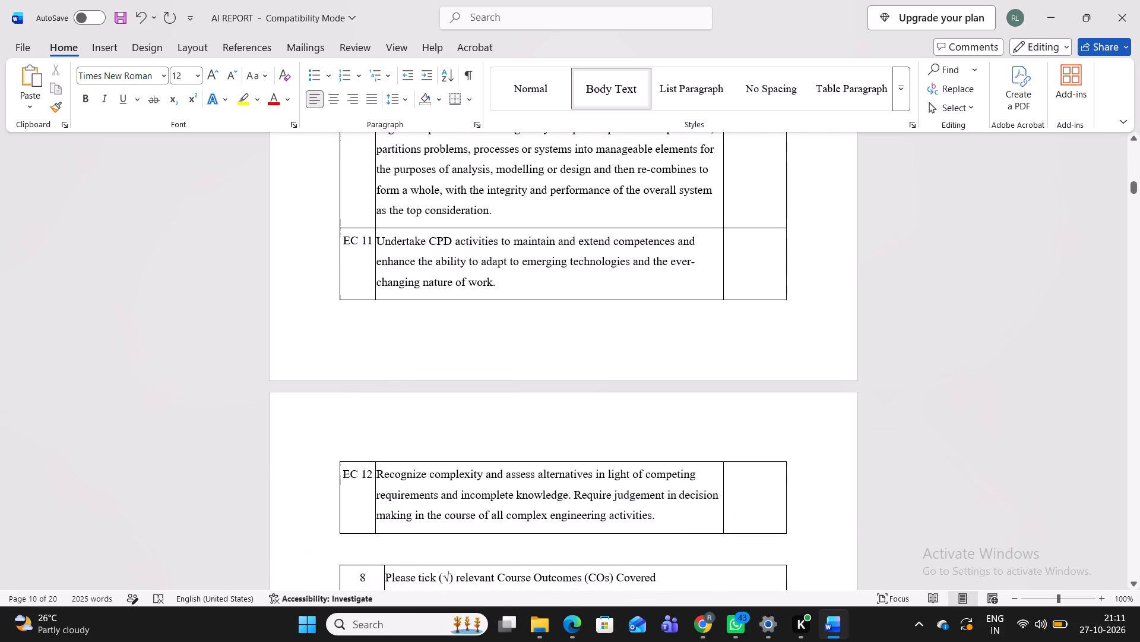
scroll(404, 468, "down", 5)
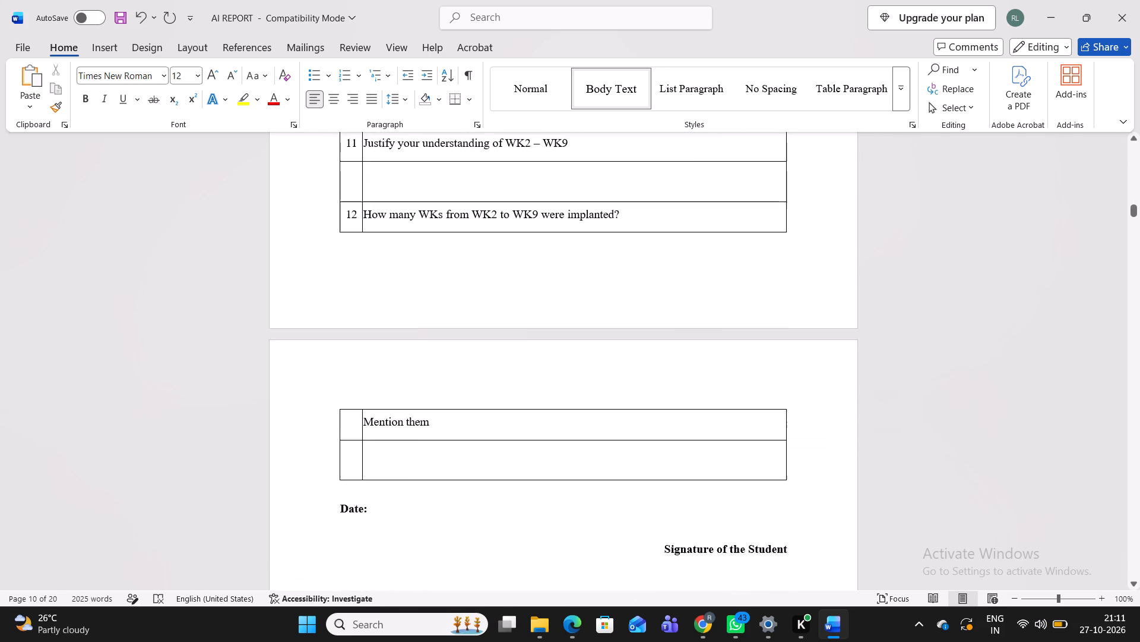
scroll(404, 468, "down", 3)
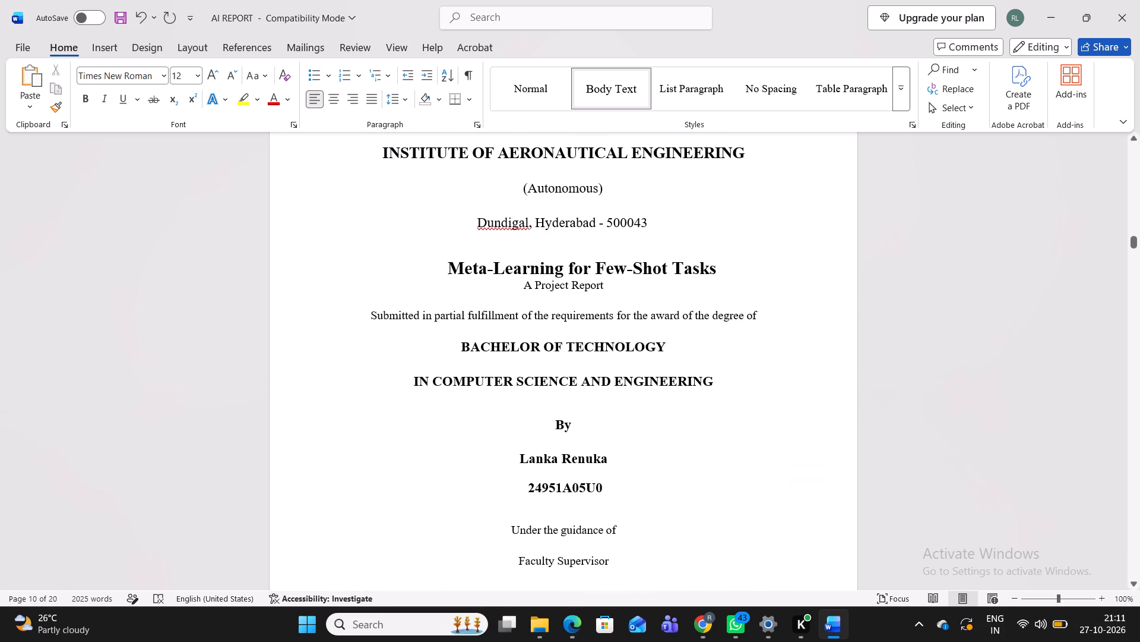
scroll(404, 468, "down", 3)
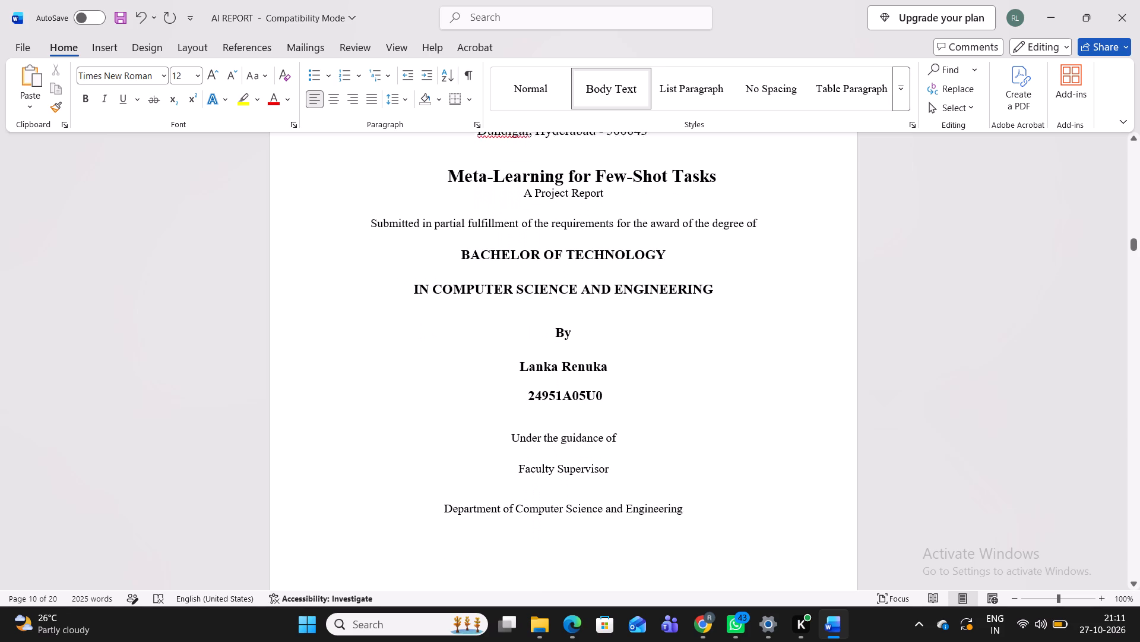
scroll(404, 468, "down", 3)
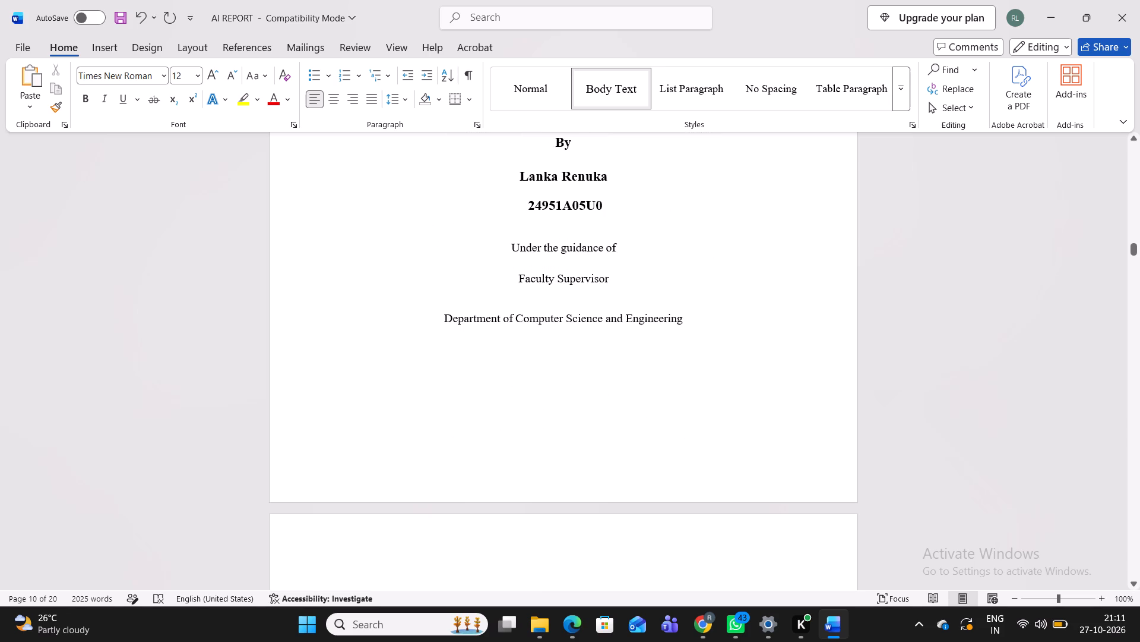
scroll(404, 468, "down", 4)
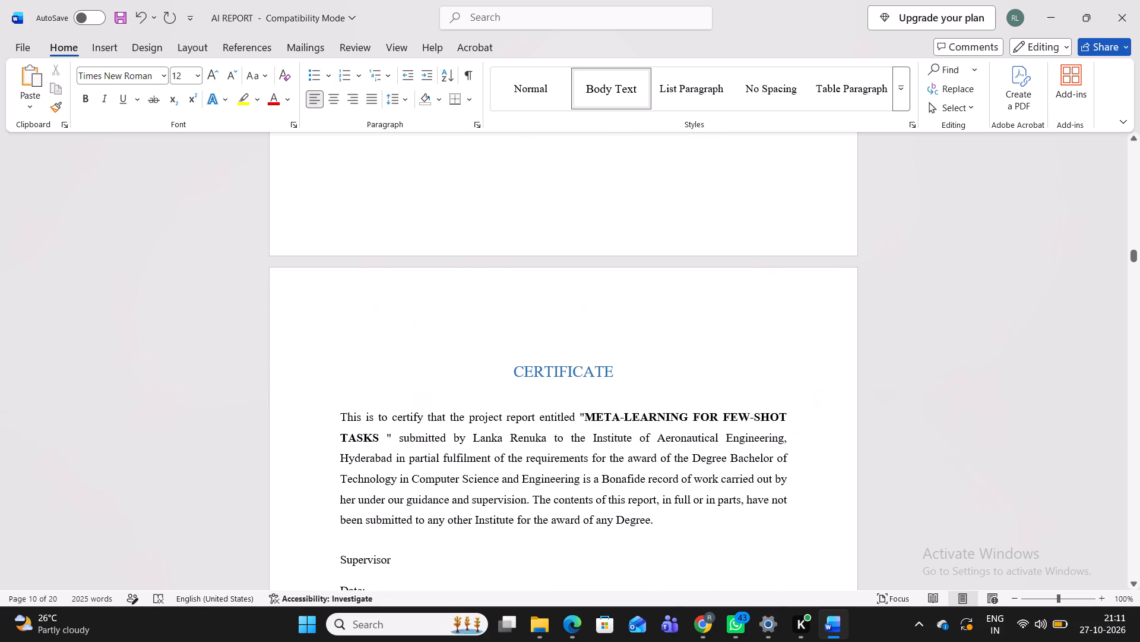
scroll(404, 468, "down", 3)
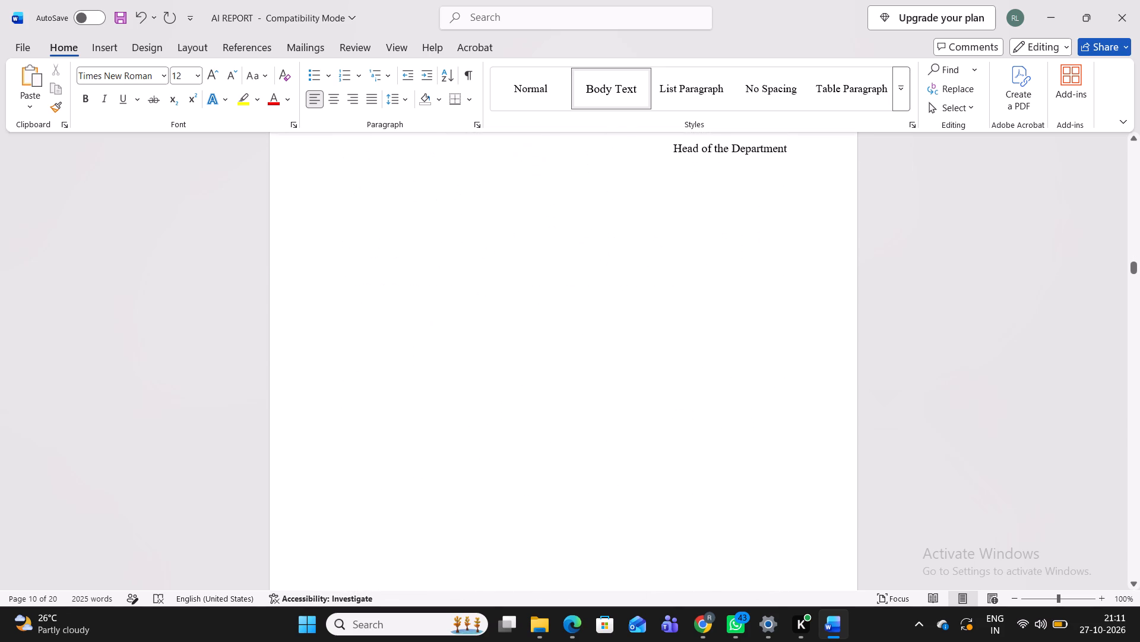
scroll(404, 468, "down", 5)
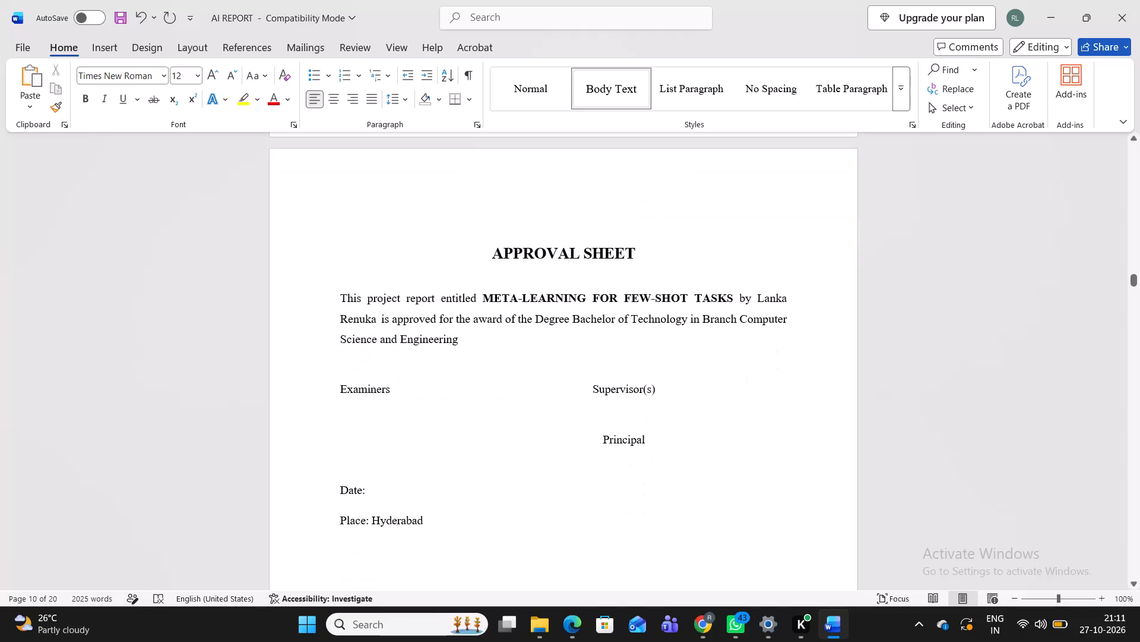
scroll(404, 468, "down", 4)
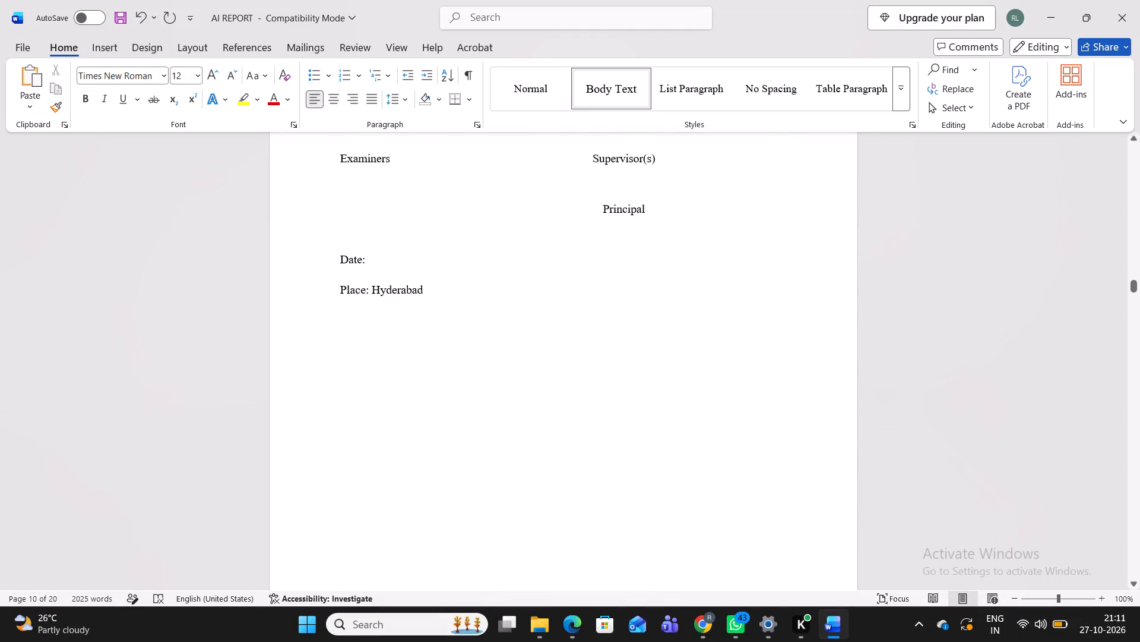
scroll(404, 468, "down", 1)
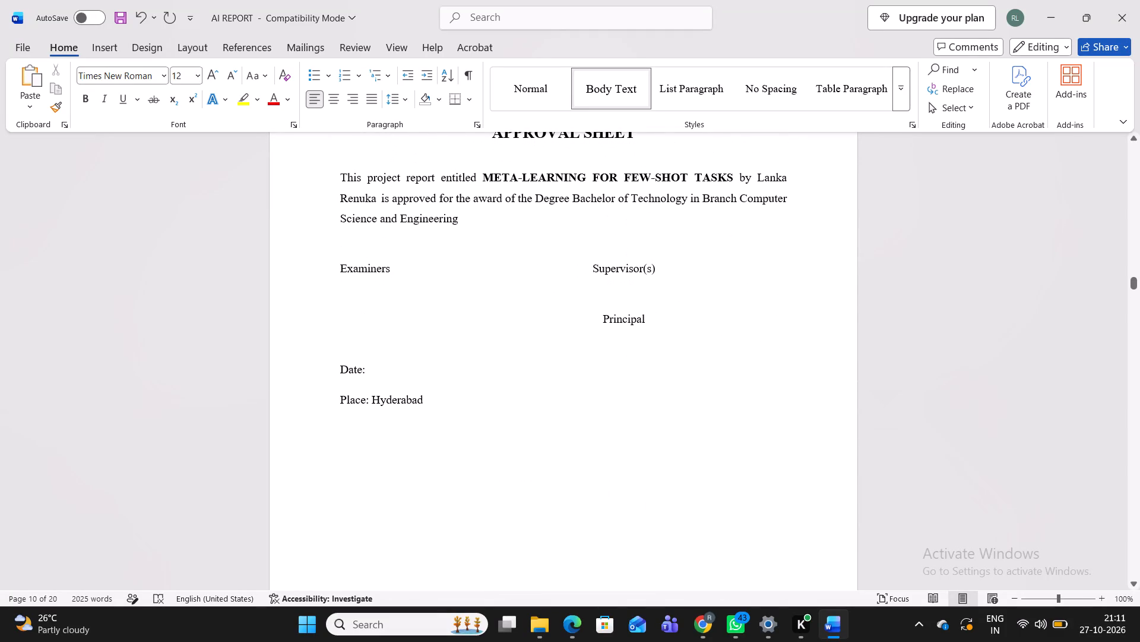
scroll(404, 468, "down", 3)
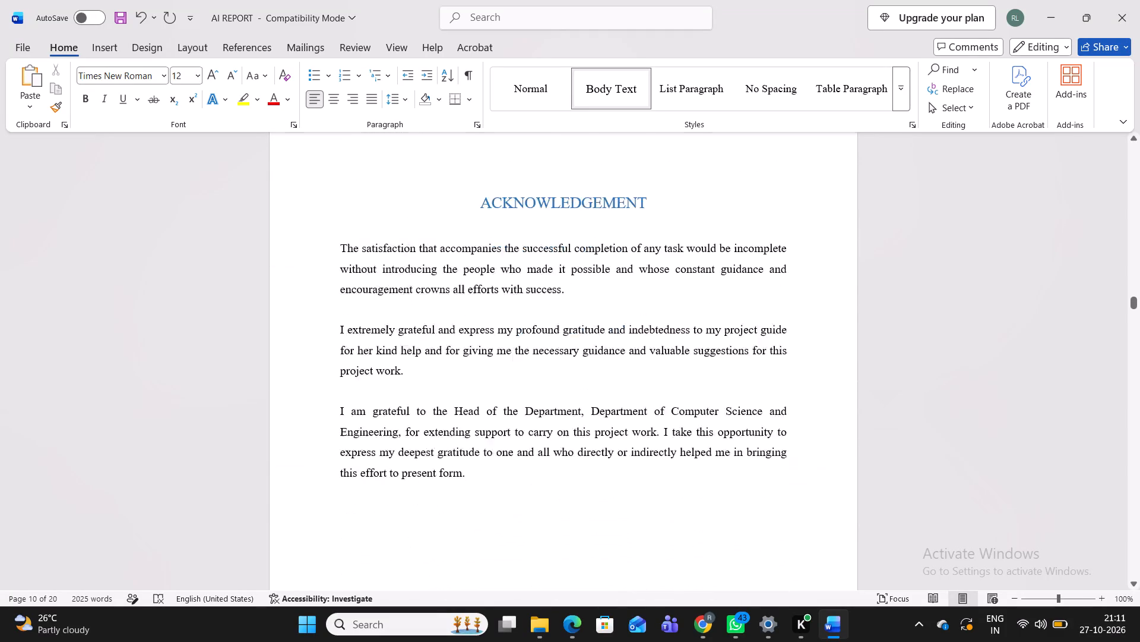
scroll(404, 468, "down", 13)
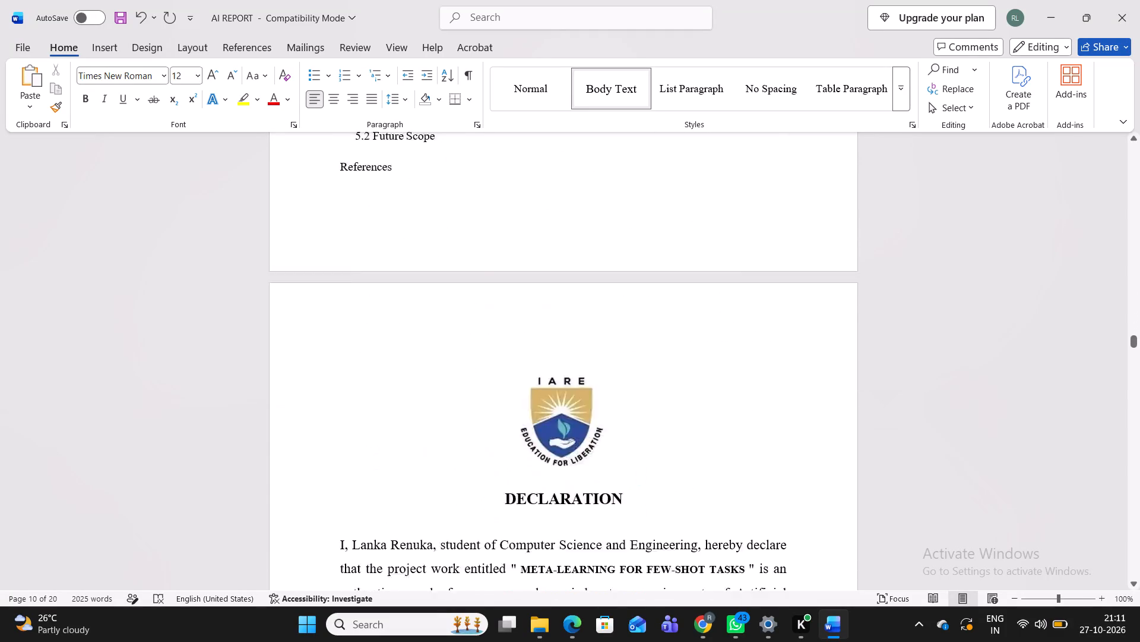
scroll(404, 468, "down", 3)
scroll(404, 468, "up", 10)
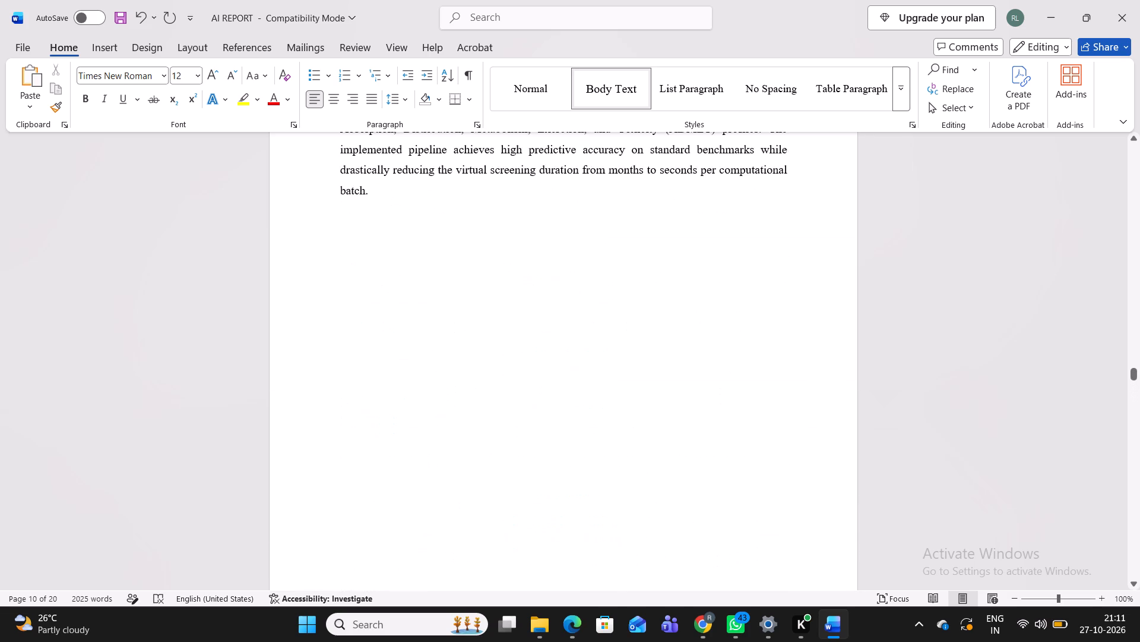
scroll(404, 468, "up", 20)
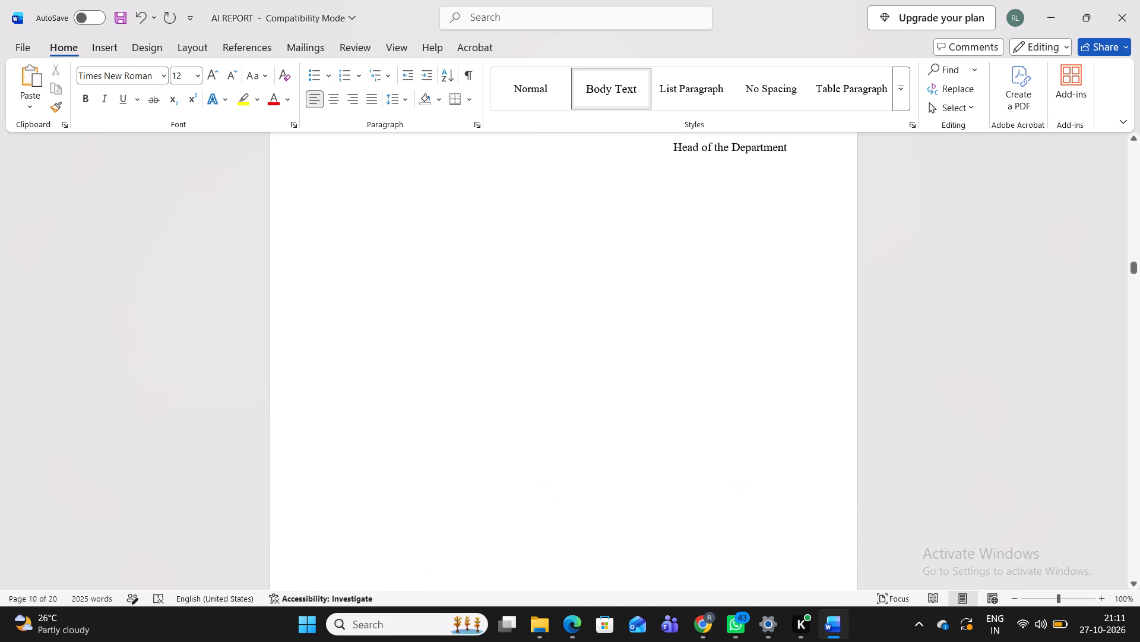
scroll(404, 468, "up", 4)
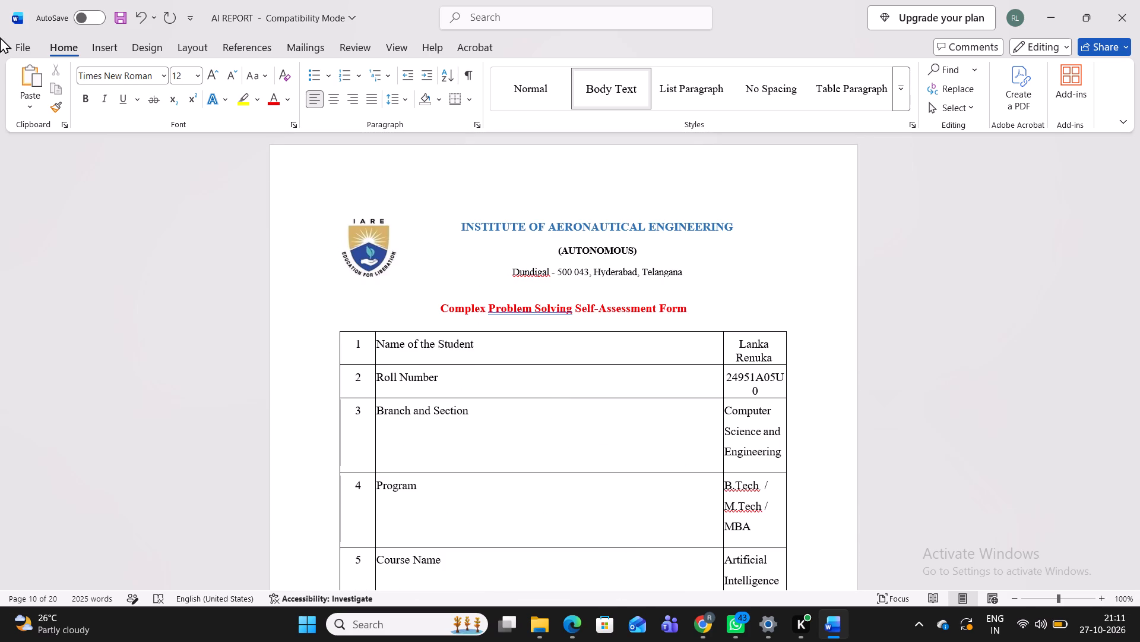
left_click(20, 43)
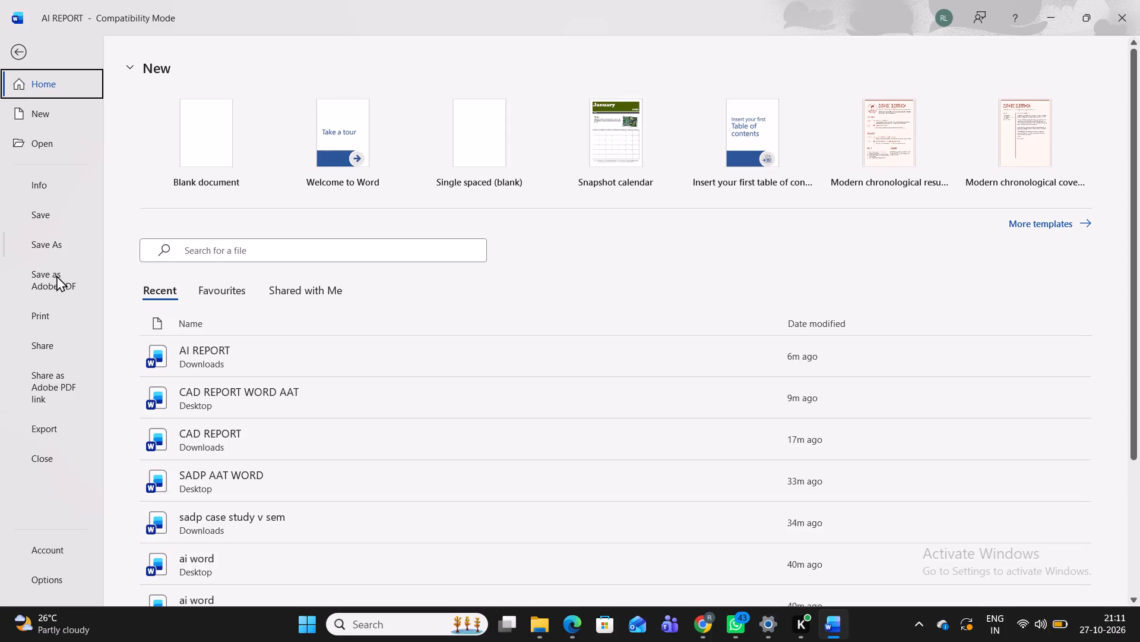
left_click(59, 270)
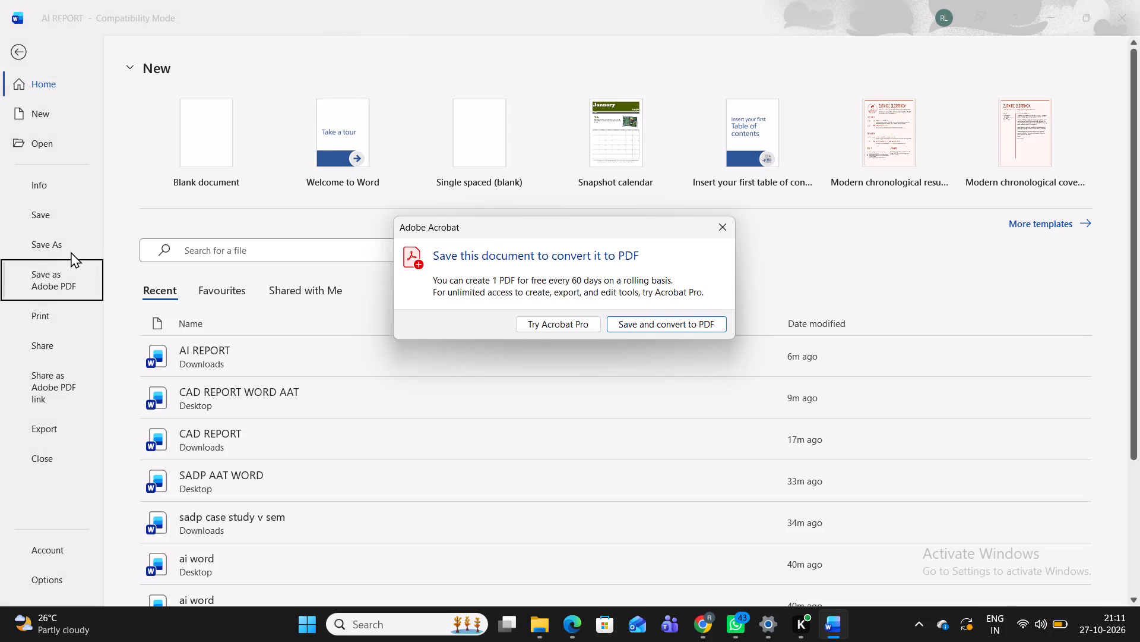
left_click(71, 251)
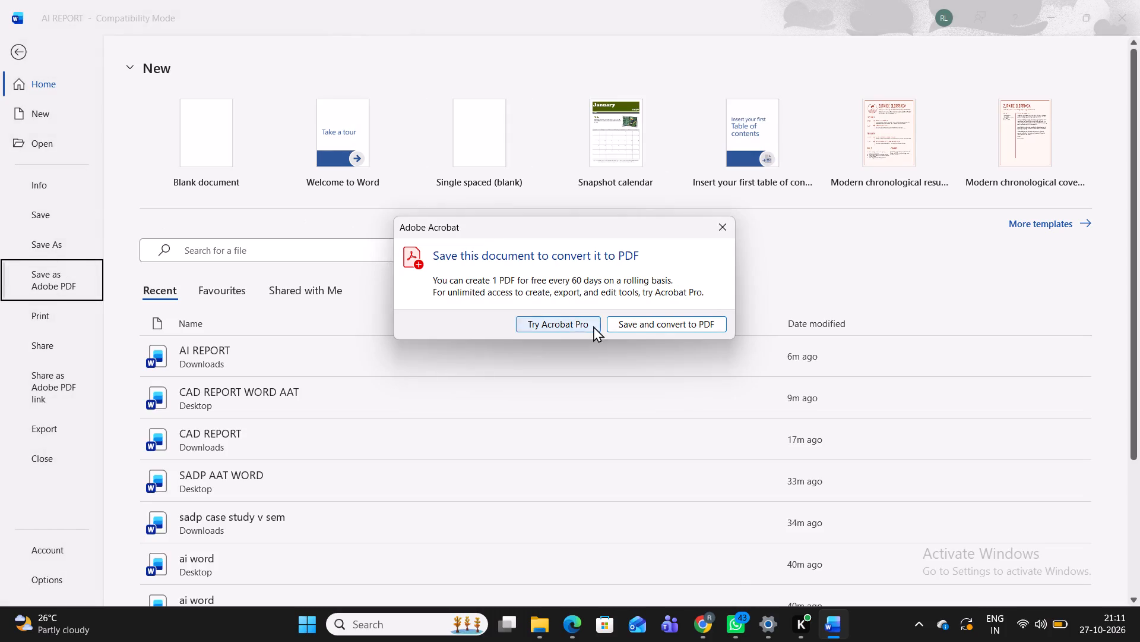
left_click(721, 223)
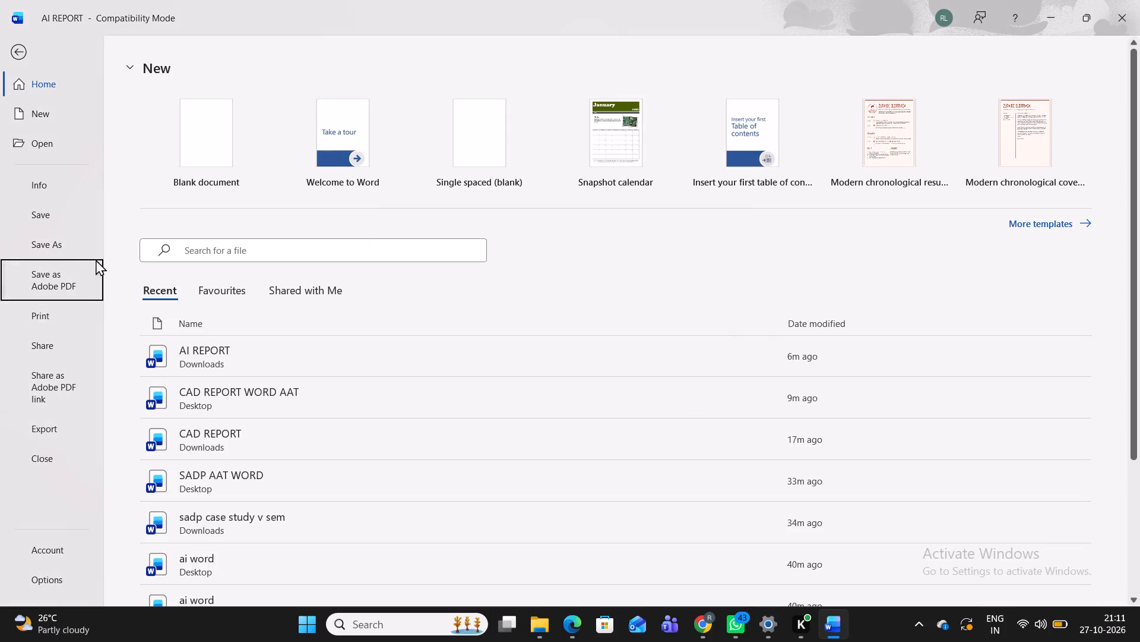
Save the report to the Desktop as a Word document named Ai report word aat, accept the file format upgrade, and close it.
left_click(58, 244)
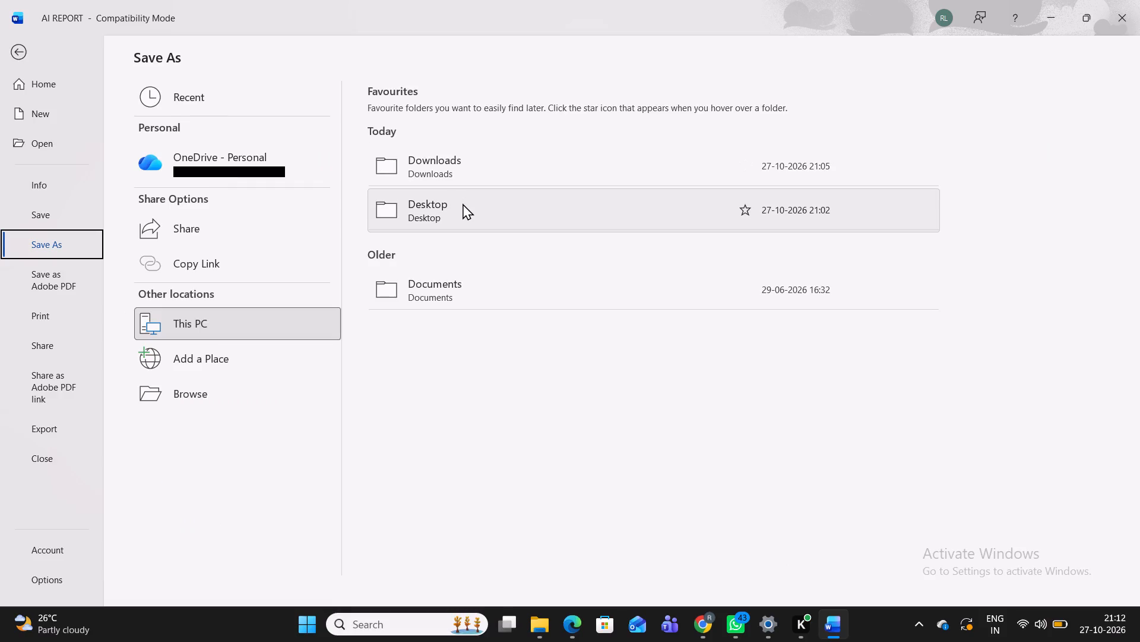
left_click(463, 203)
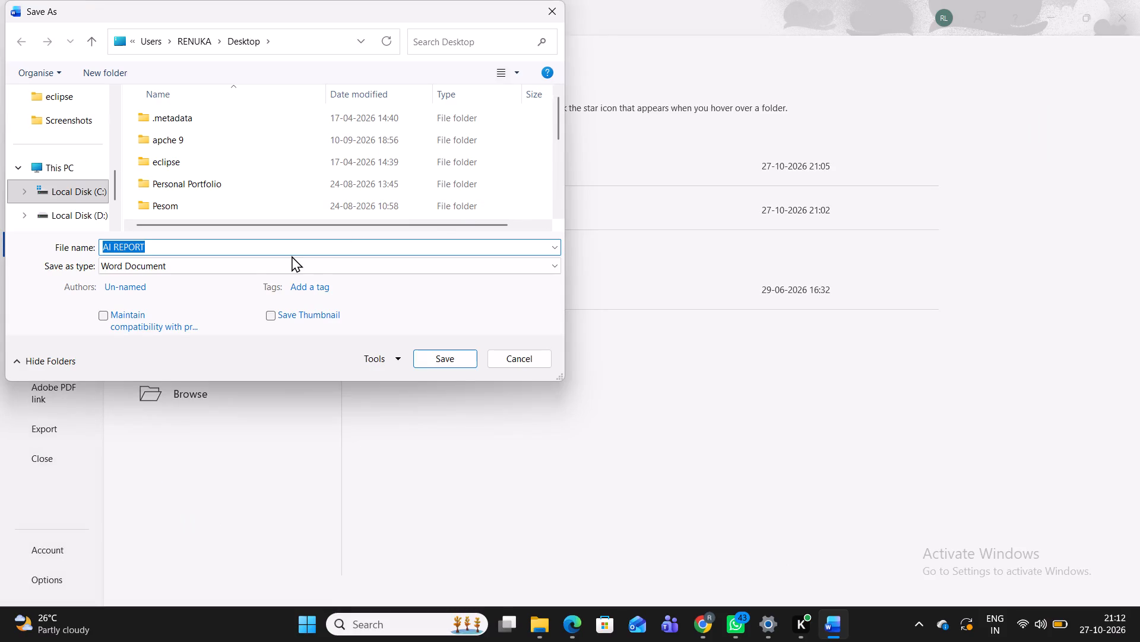
key("space")
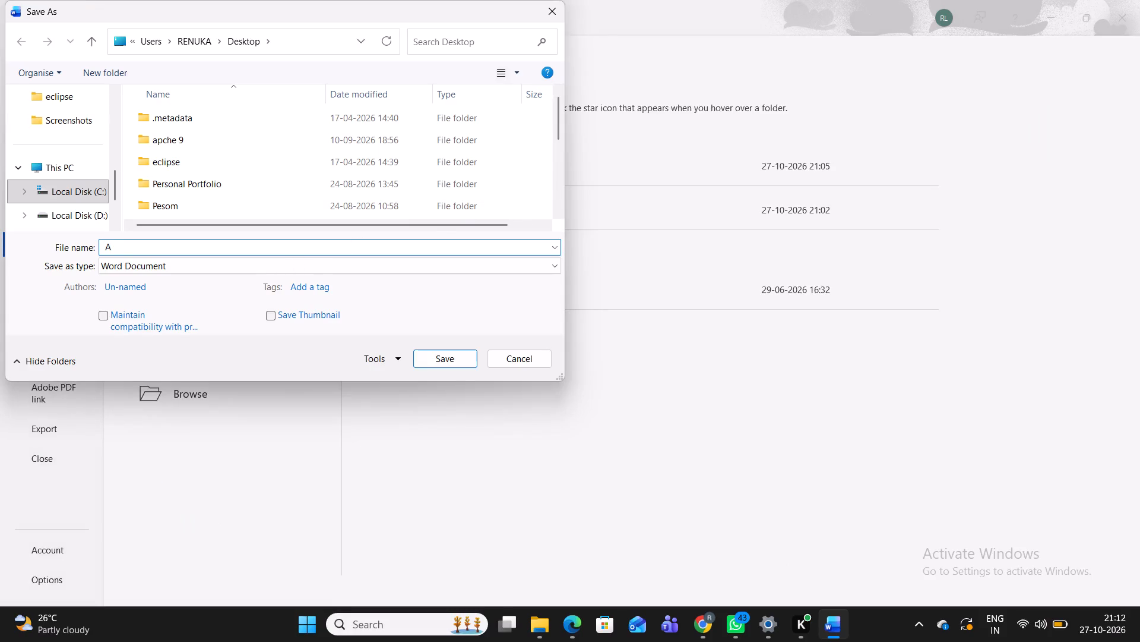
type("i")
key("space")
type("report word aat")
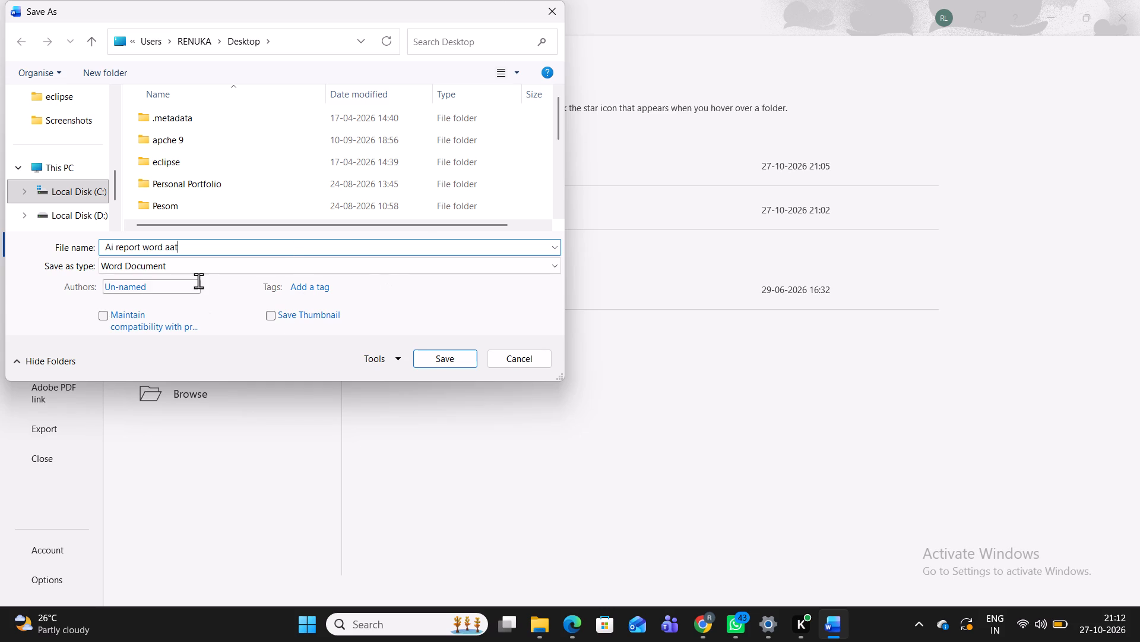
scroll(78, 199, "up", 7)
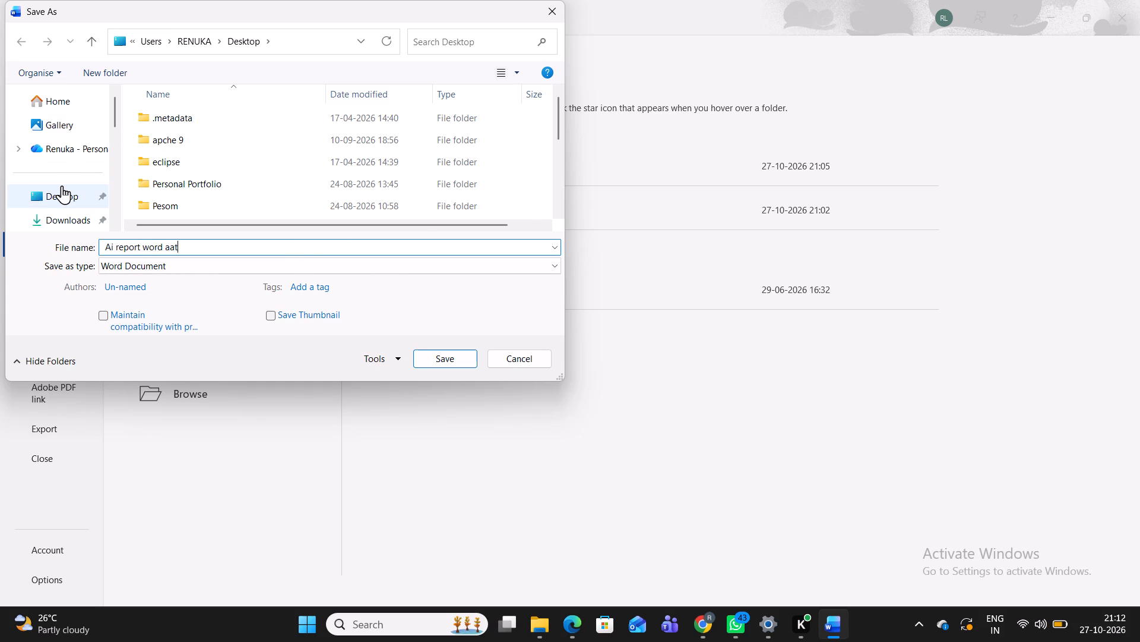
left_click(62, 185)
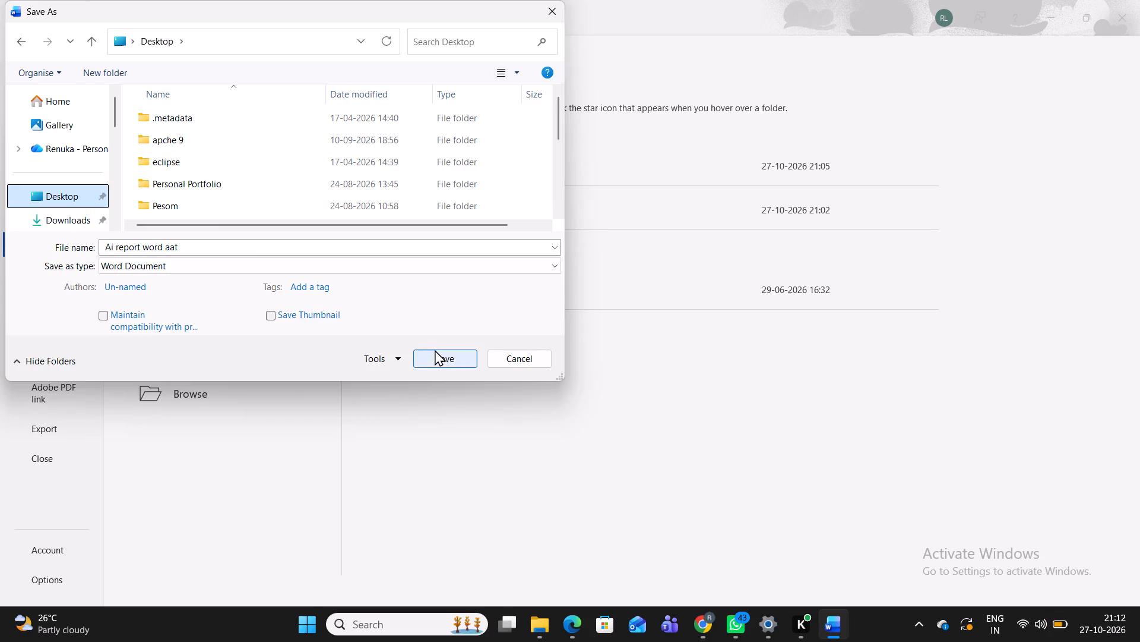
left_click(435, 350)
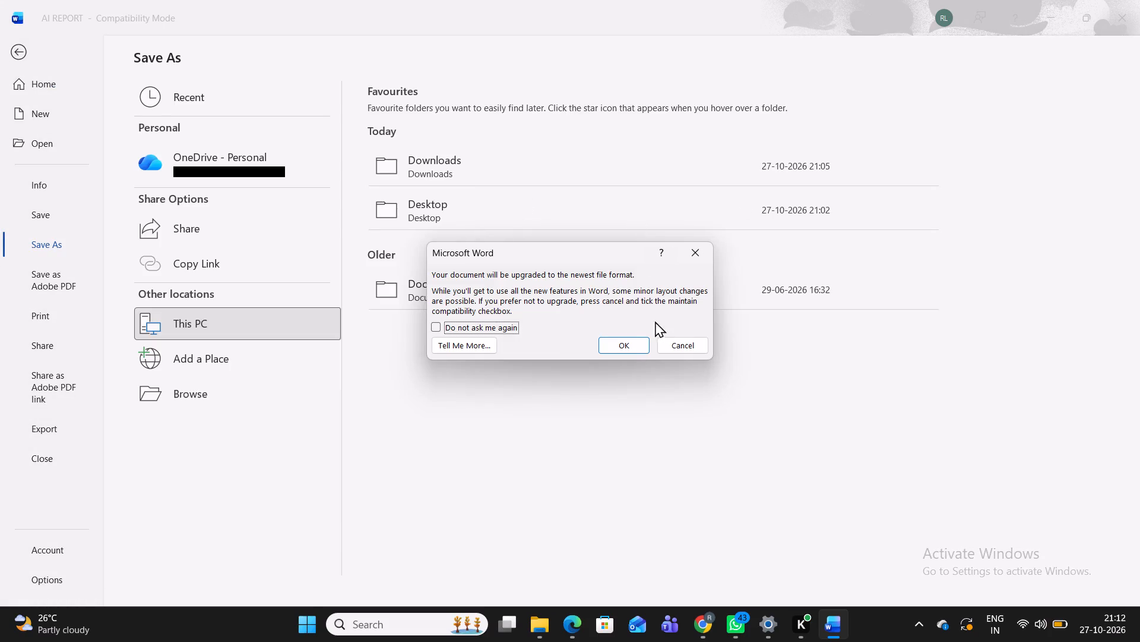
left_click(628, 338)
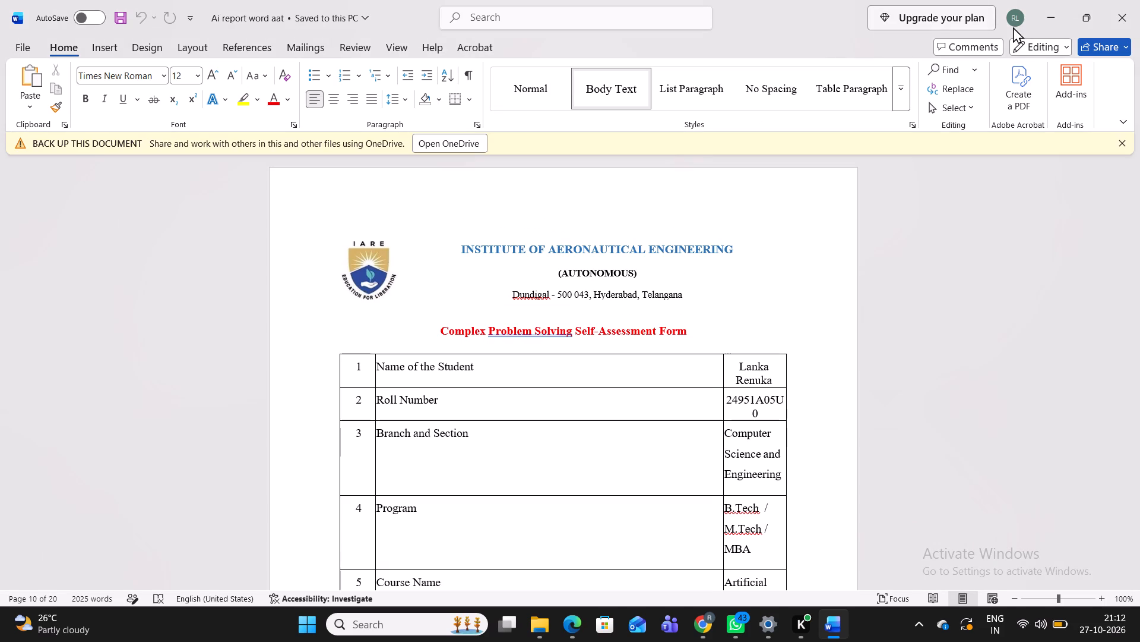
left_click(1124, 23)
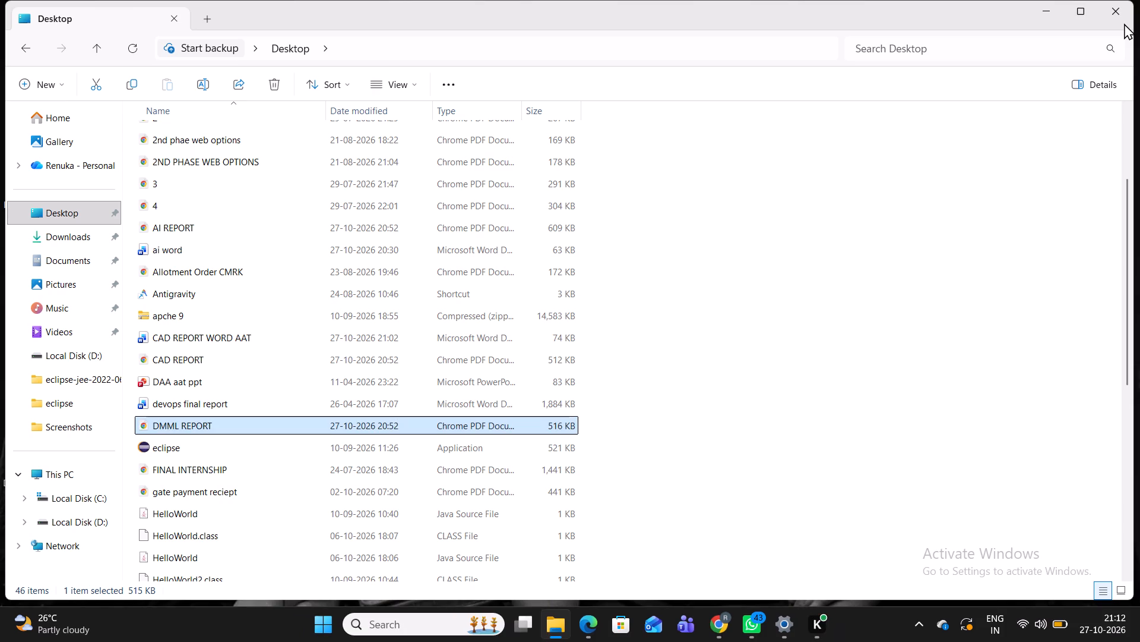
left_click(730, 628)
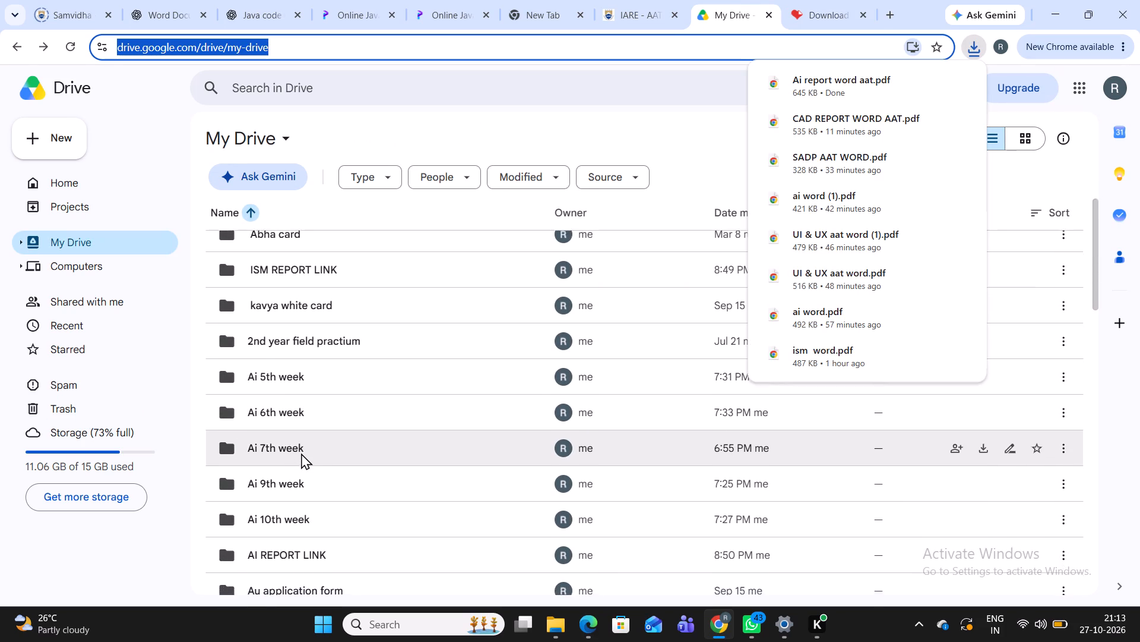
scroll(301, 453, "down", 1)
double_click(321, 516)
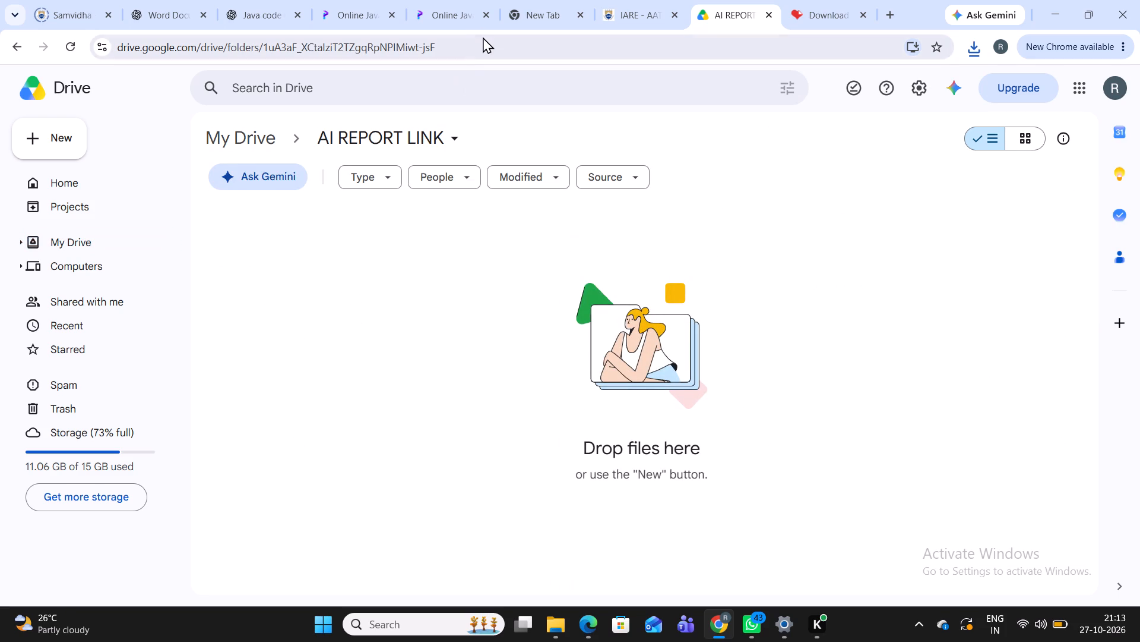
left_click(480, 35)
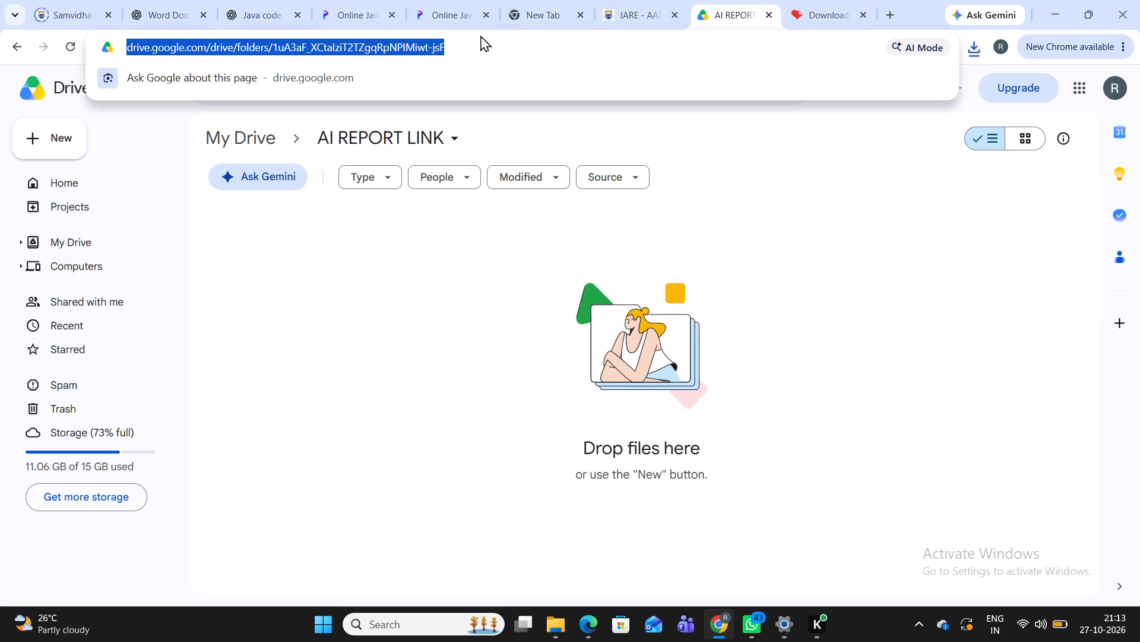
left_click(480, 35)
left_click_drag(480, 35, 463, 119)
left_click(463, 119)
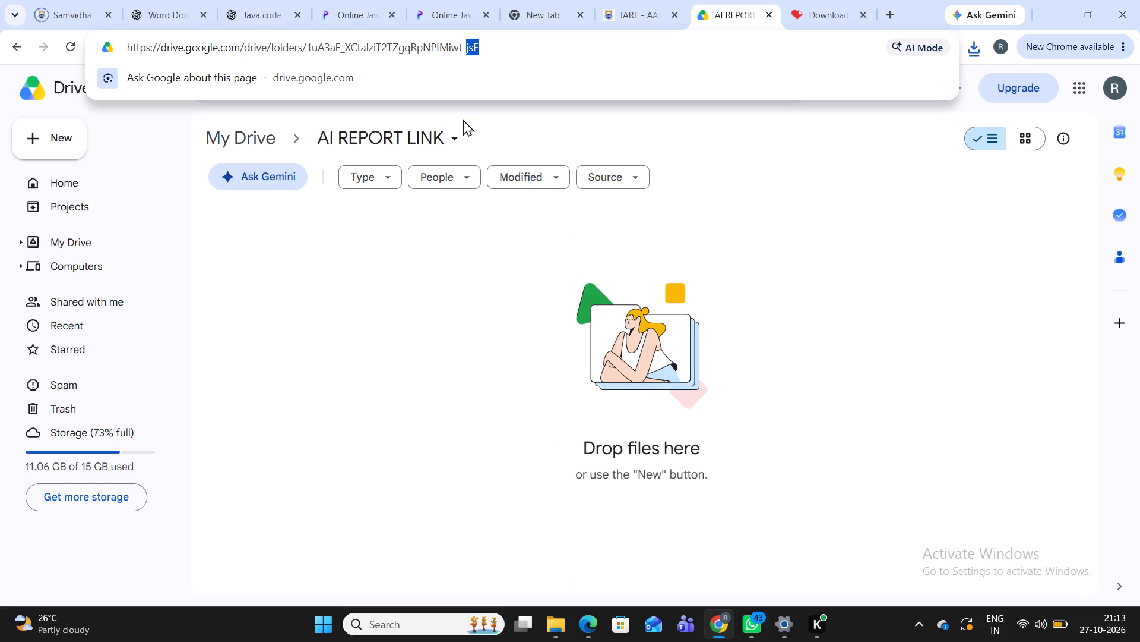
double_click(463, 119)
double_click(422, 299)
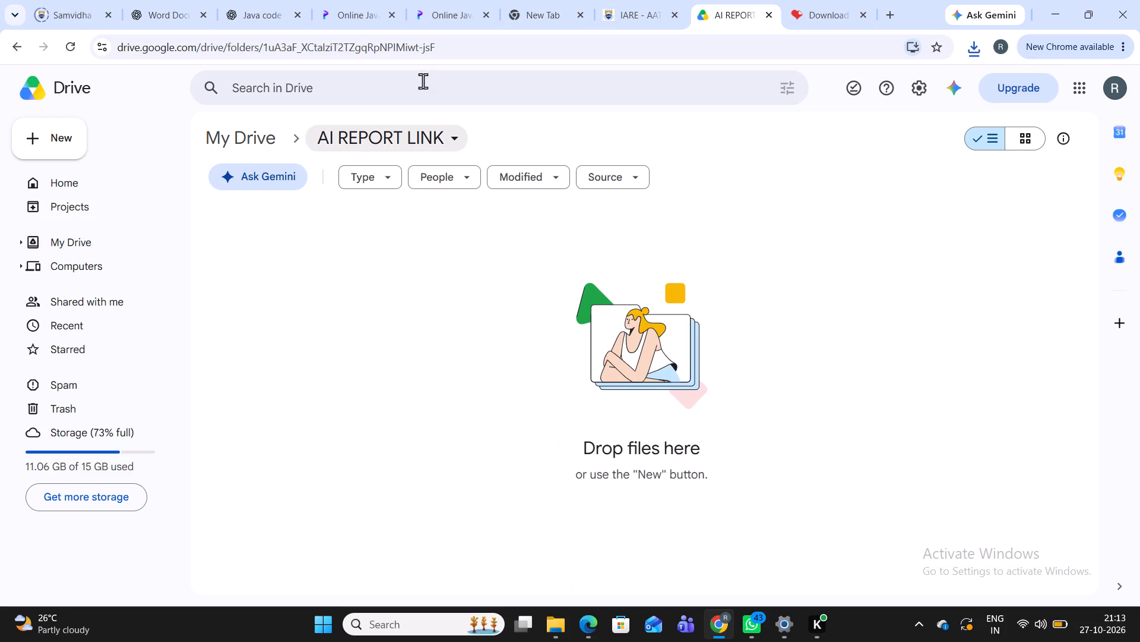
left_click_drag(455, 47, 129, 37)
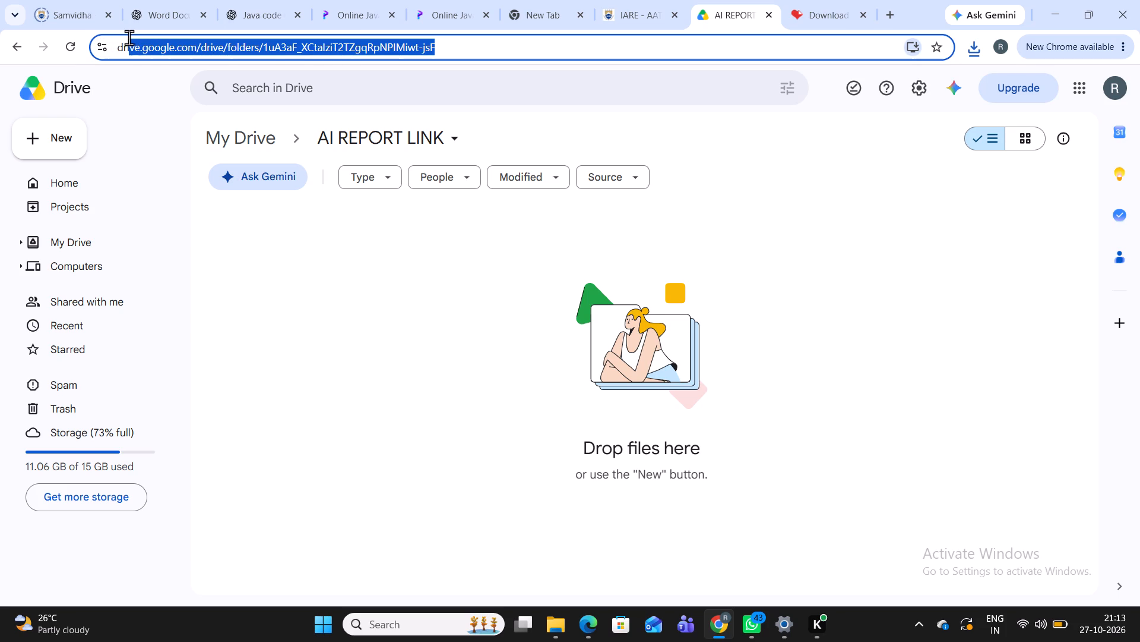
left_click_drag(129, 37, 116, 39)
key("ctrl+c")
On the college AAT upload page, get the Artificial Intelligence (ACSD21) question and paste the Drive folder address as its Video Link.
left_click(628, 21)
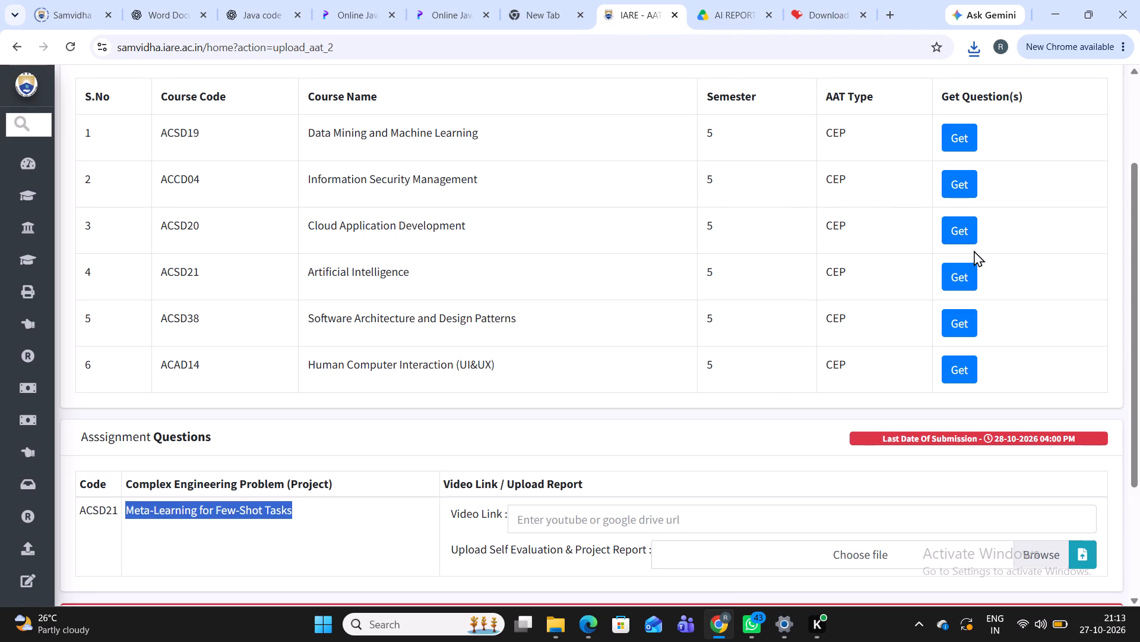
left_click(971, 271)
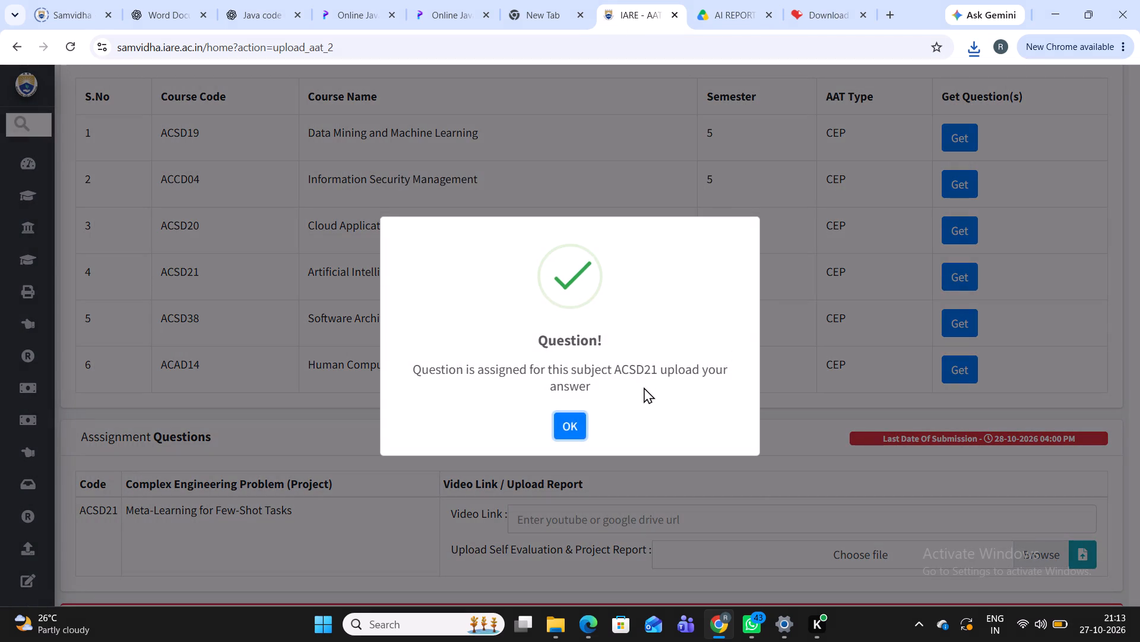
left_click(563, 413)
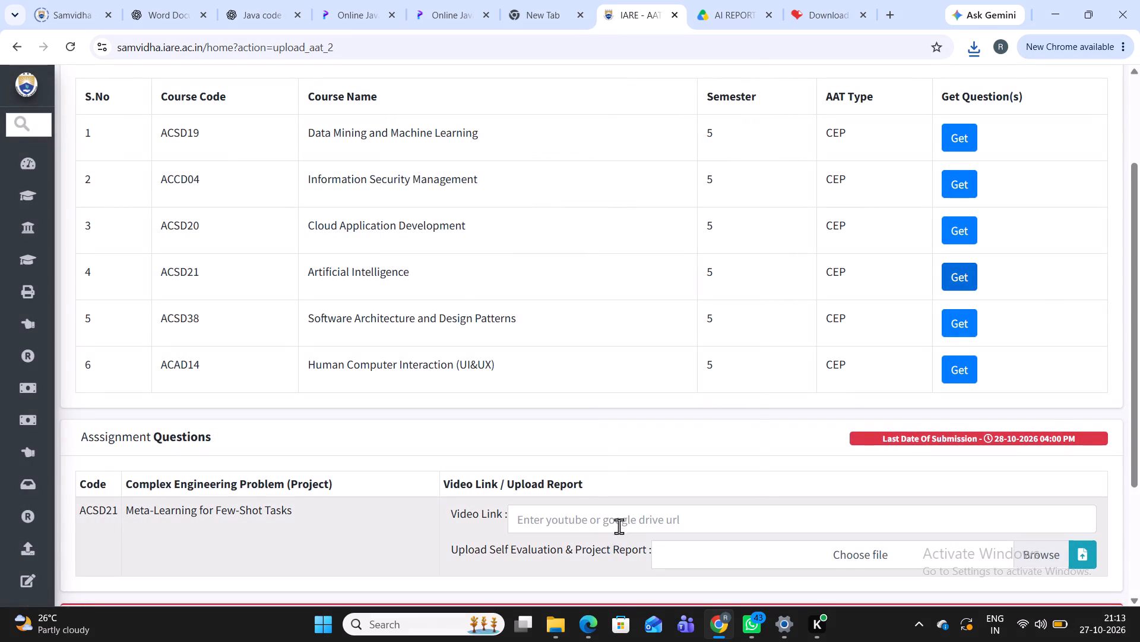
left_click(620, 524)
key("ctrl+v")
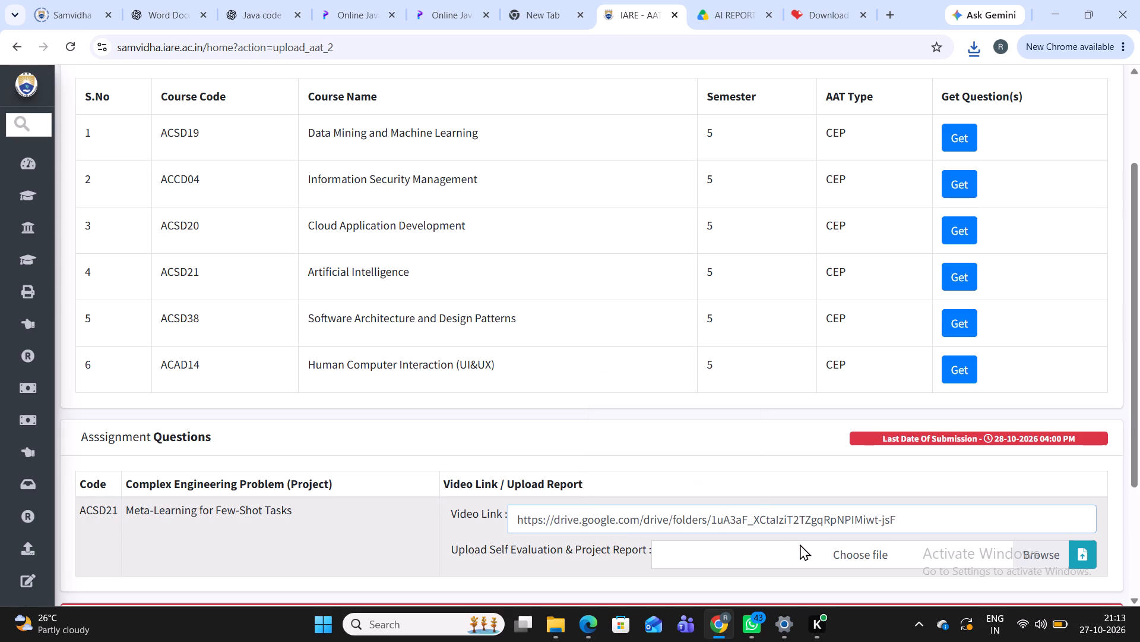
Attach Ai report word aat.pdf from Downloads as the Self Evaluation & Project Report for ACSD21 and submit the upload.
left_click(800, 544)
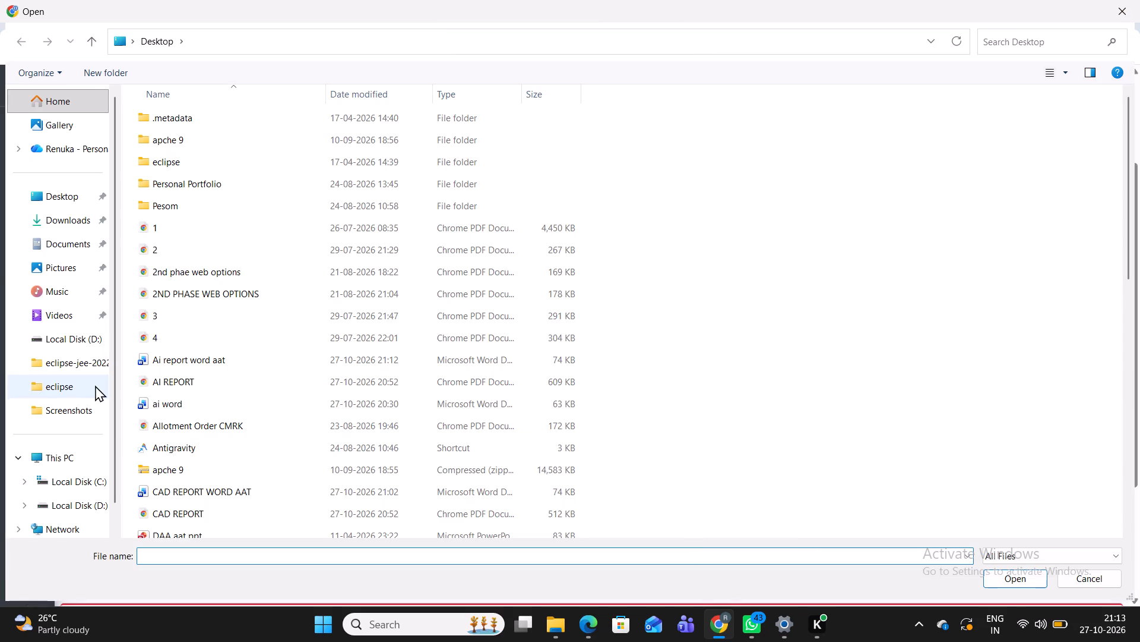
left_click(71, 222)
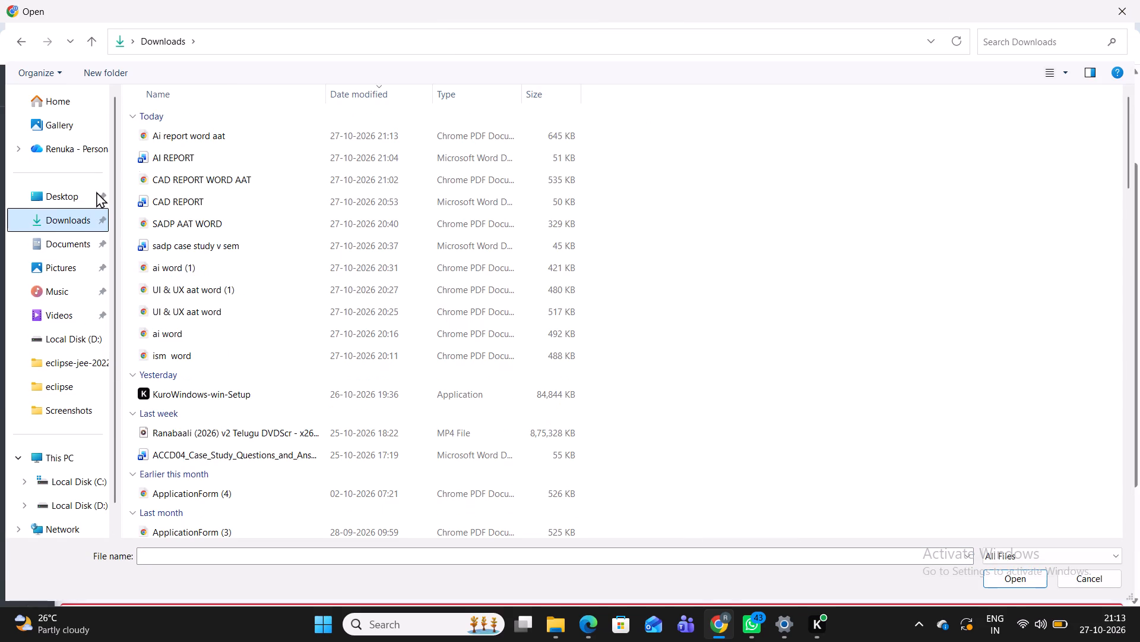
double_click(230, 134)
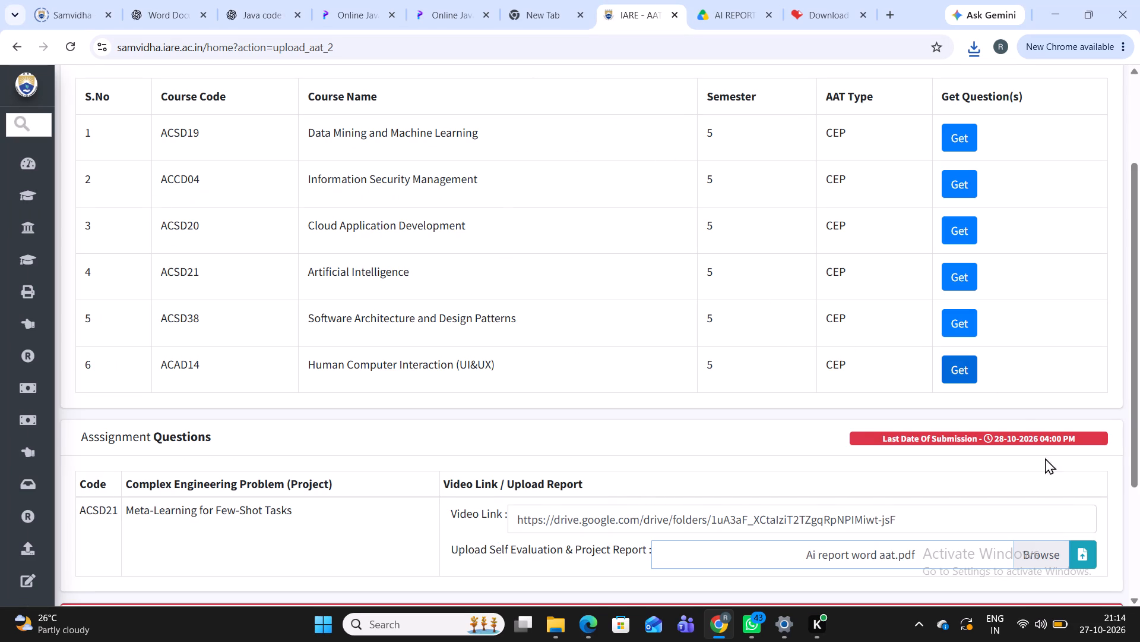
left_click(1047, 550)
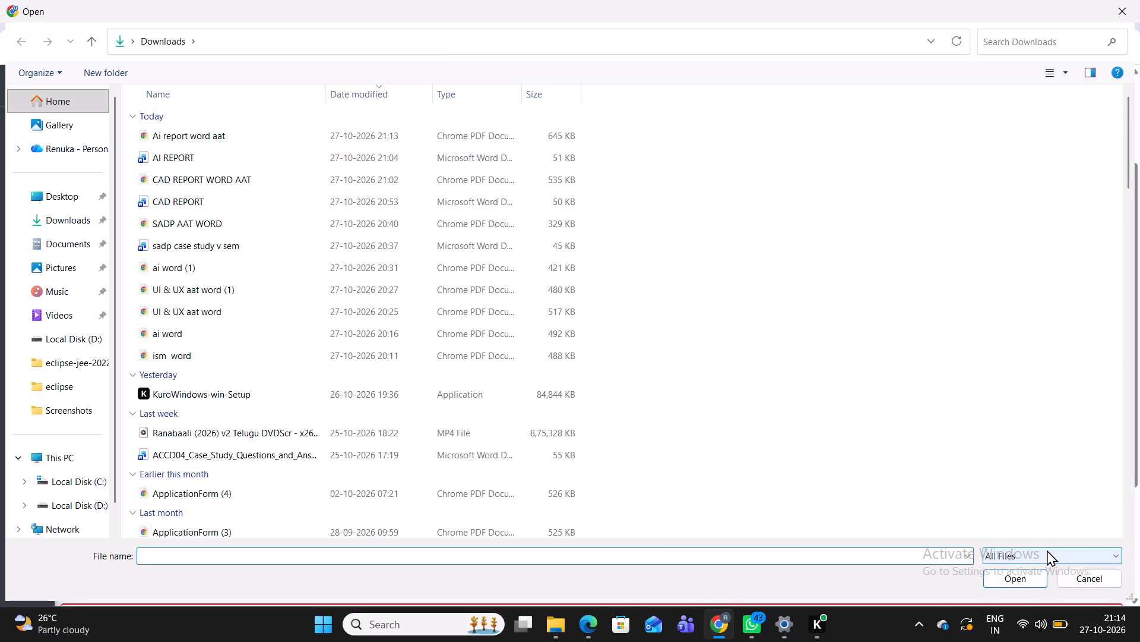
left_click(1133, 17)
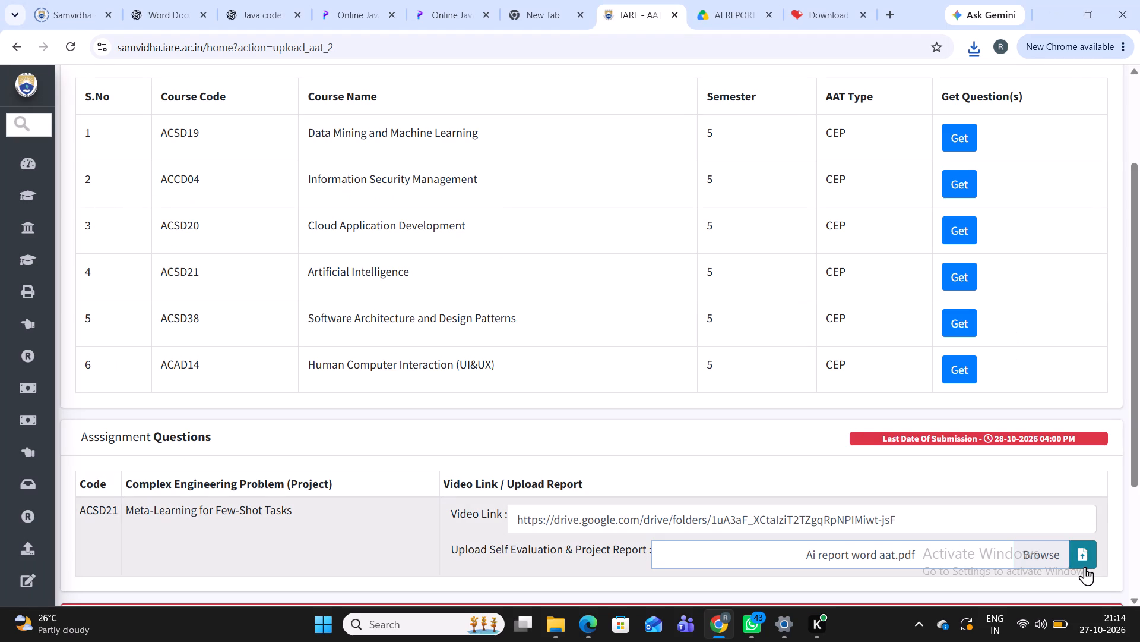
left_click(1085, 567)
left_click(1082, 559)
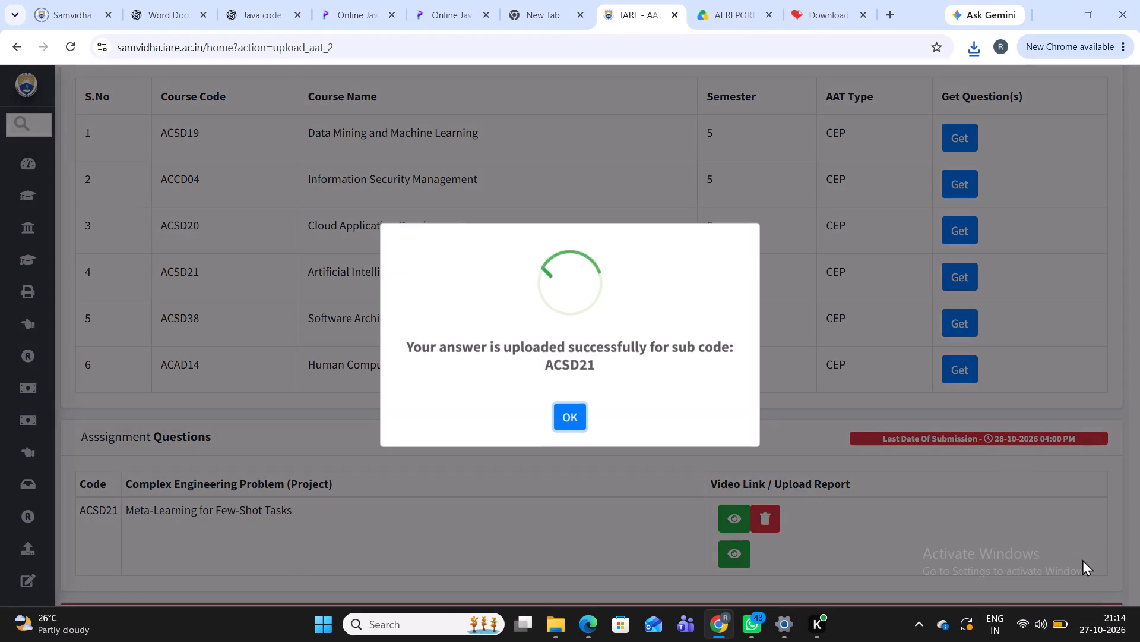
left_click(566, 414)
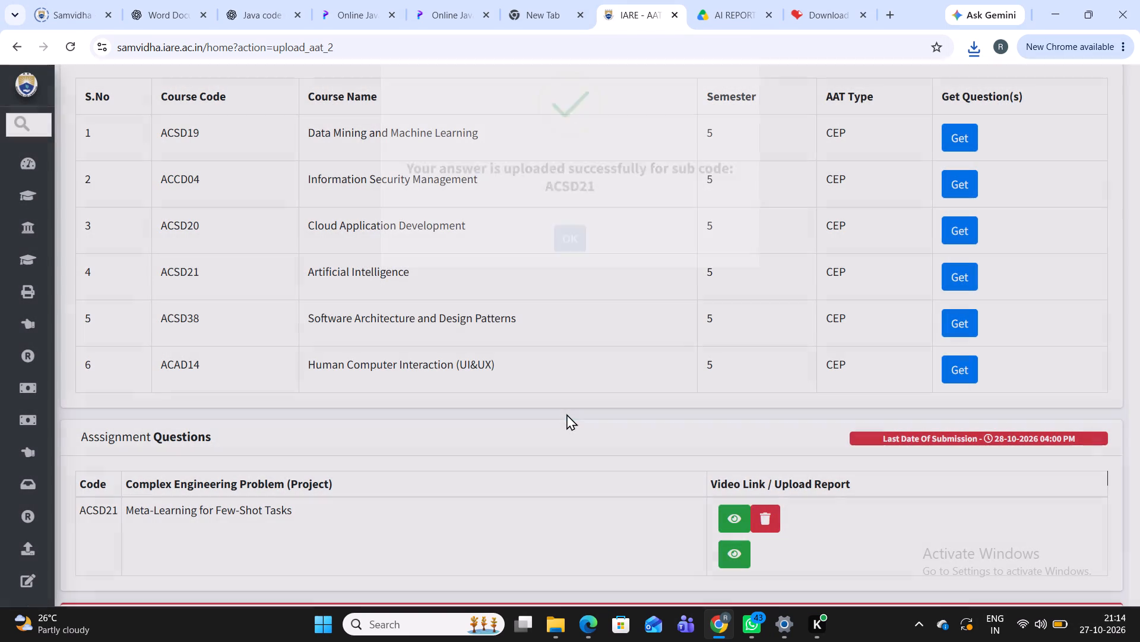
Go back to the iLovePDF home page and open its PDF to Word converter.
left_click(814, 2)
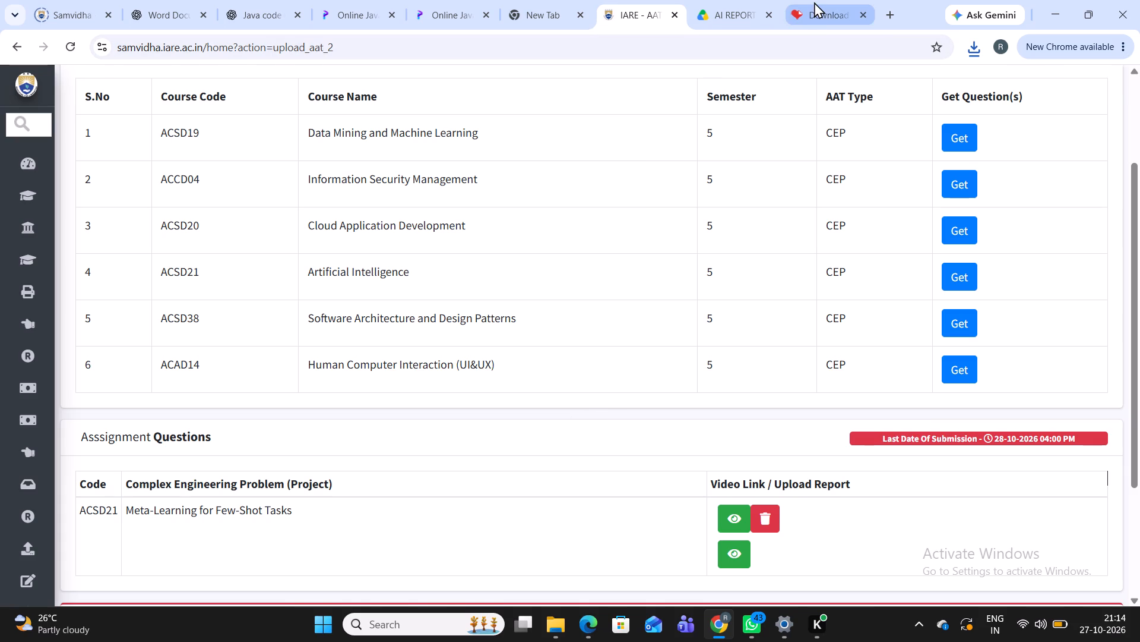
scroll(520, 412, "right", 3)
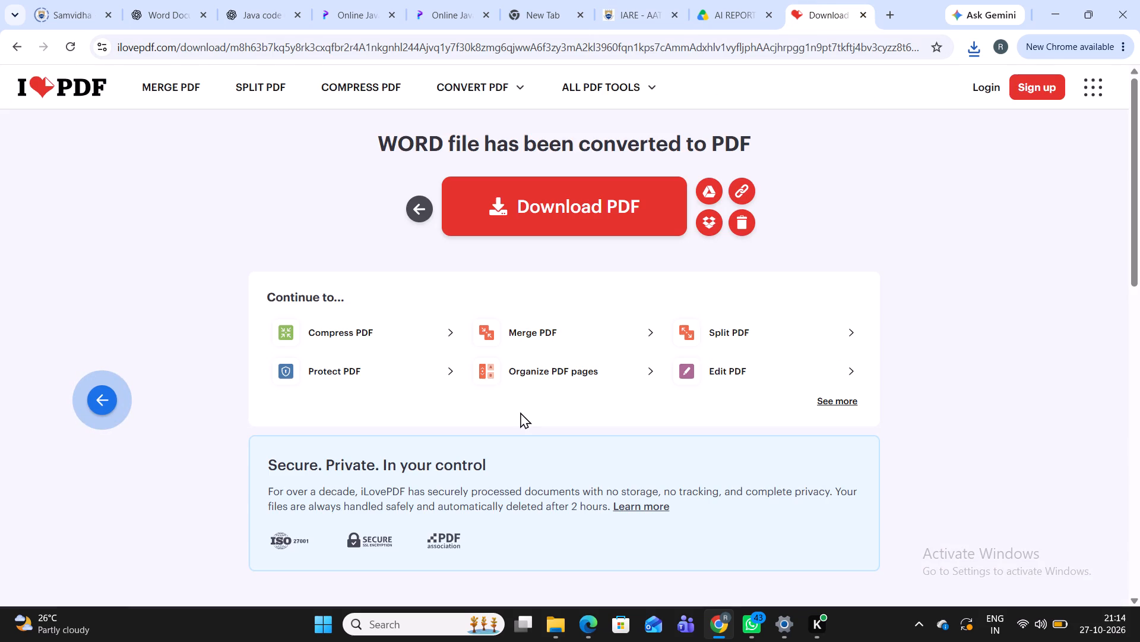
scroll(520, 412, "right", 5)
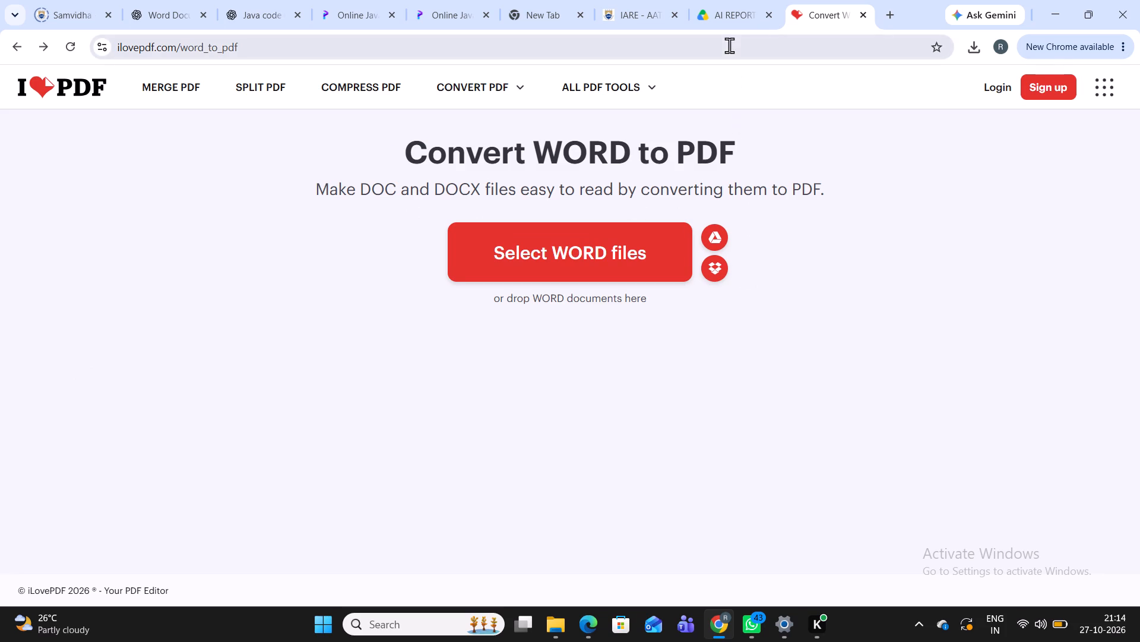
scroll(503, 248, "right", 8)
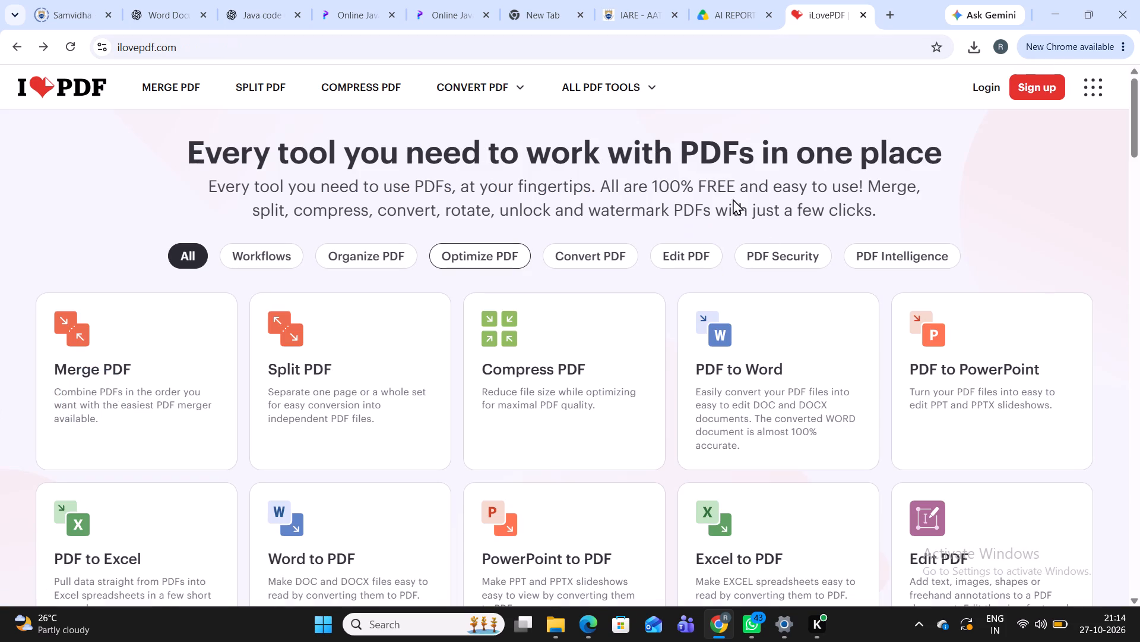
left_click(769, 359)
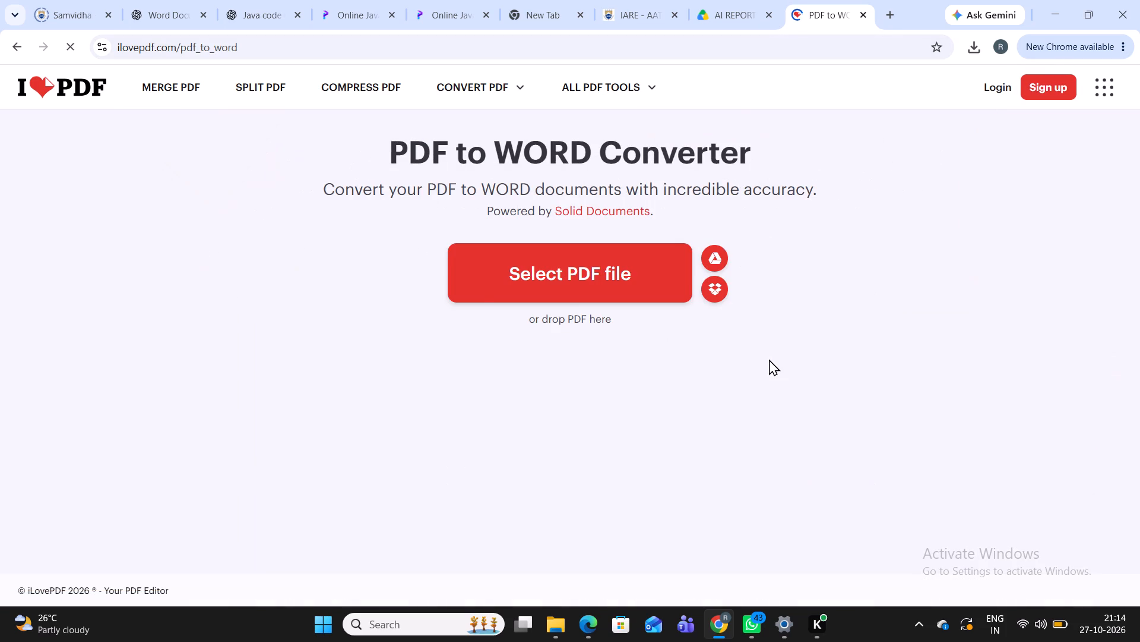
Load DMML REPORT from the Desktop into the PDF to Word converter.
left_click(502, 276)
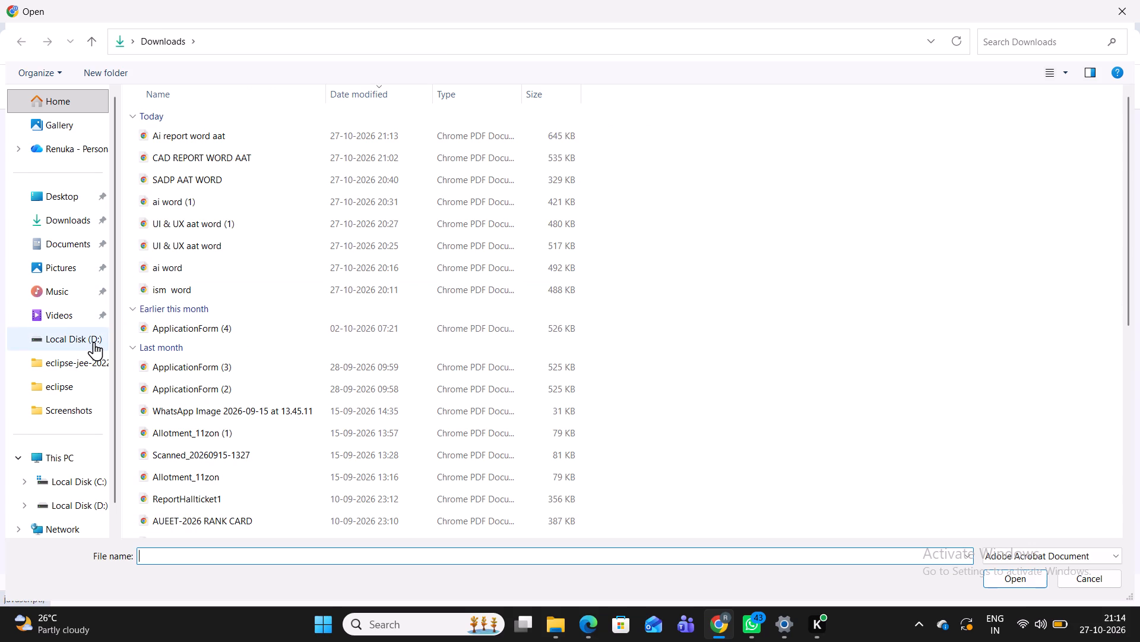
left_click(74, 204)
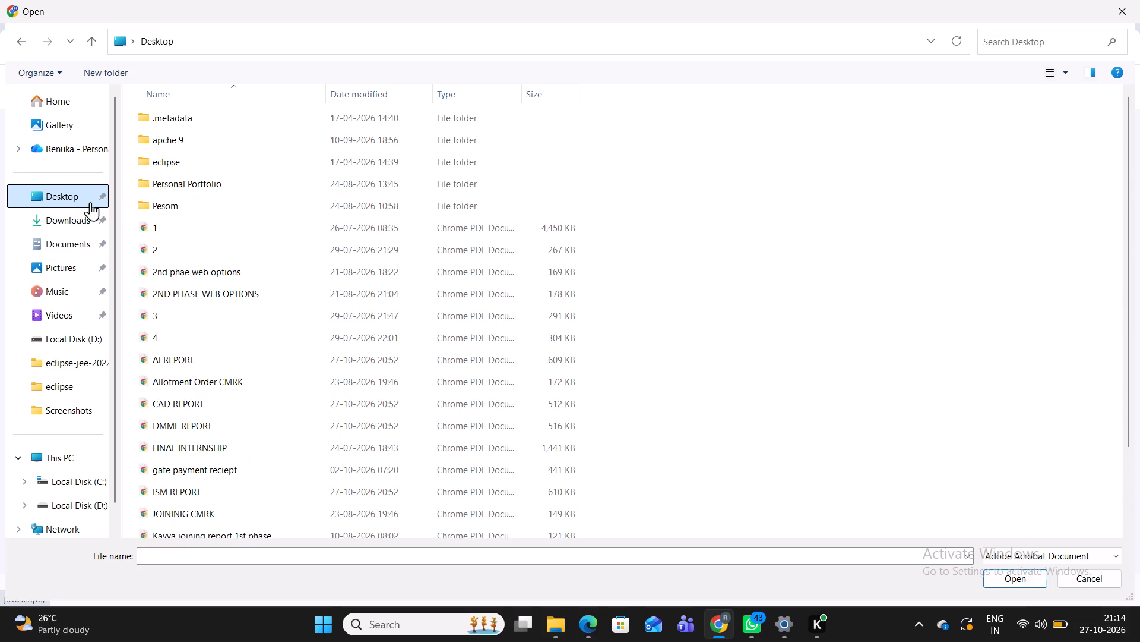
scroll(275, 427, "up", 7)
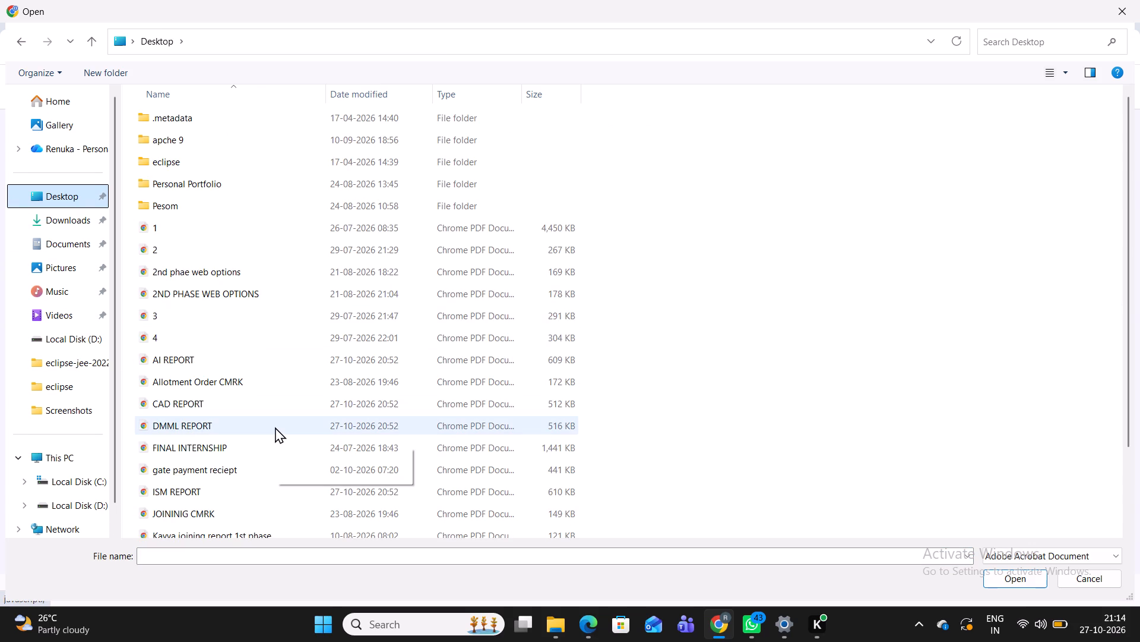
scroll(275, 427, "down", 3)
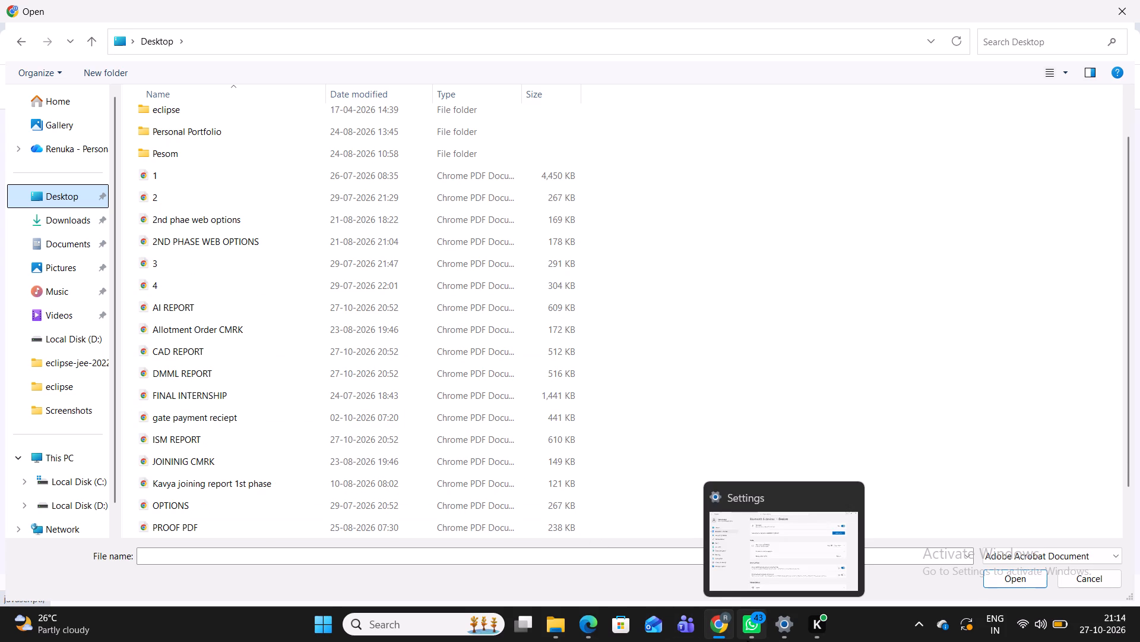
left_click(718, 632)
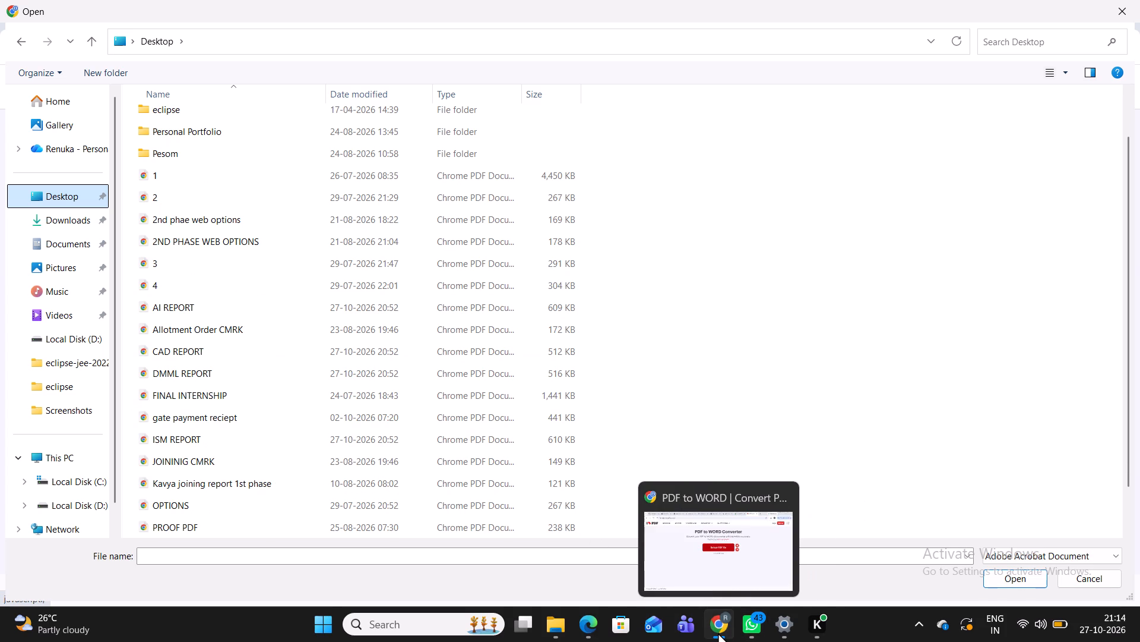
left_click(718, 632)
left_click(718, 632)
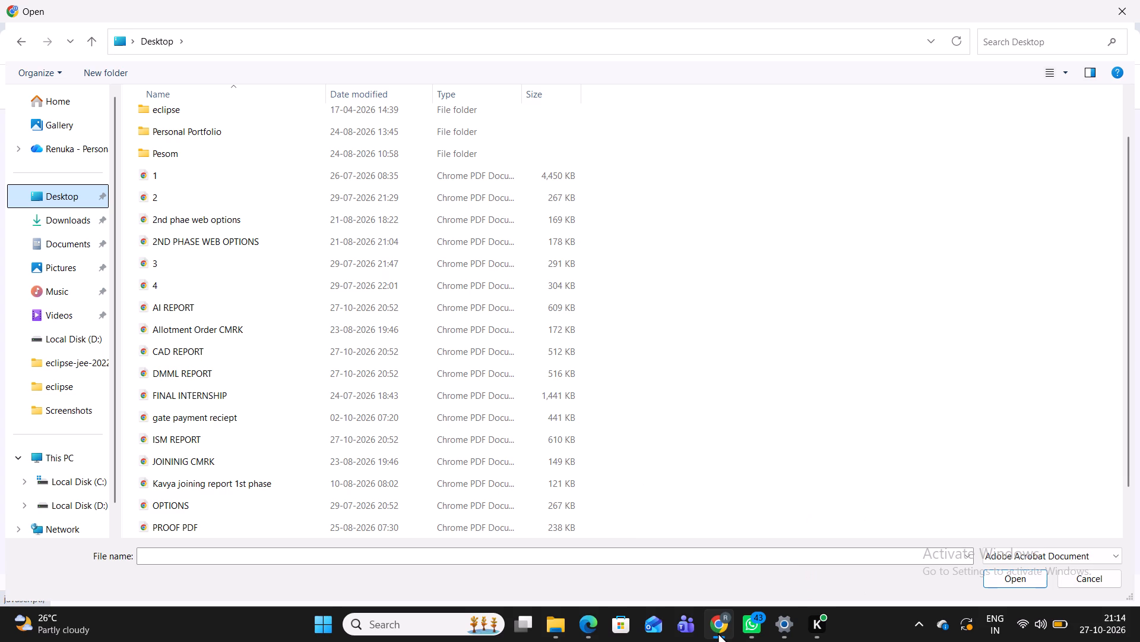
left_click(718, 632)
double_click(240, 376)
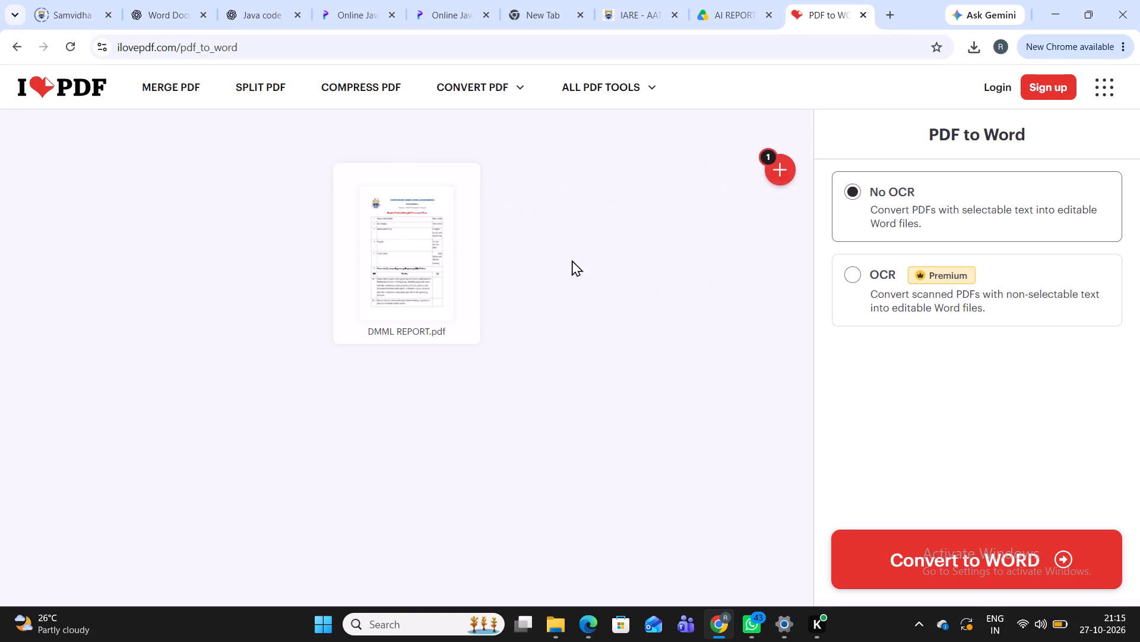
On the college AAT upload page, get the questions for Cloud Application Development (ACSD20) and Data Mining and Machine Learning (ACSD19).
left_click(723, 4)
left_click(632, 10)
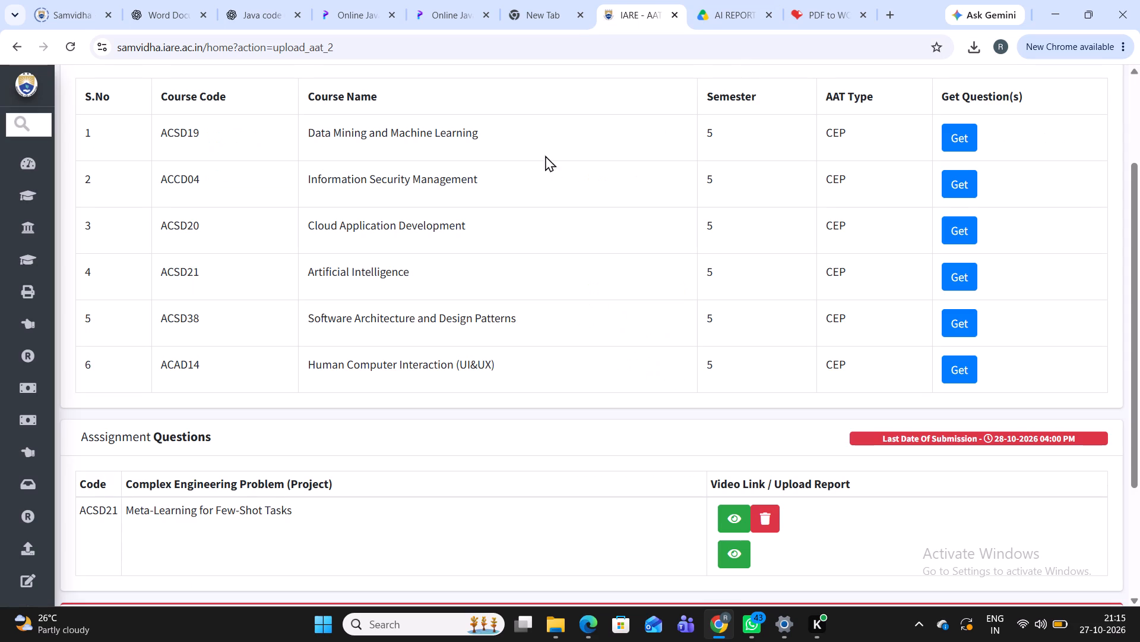
left_click(950, 231)
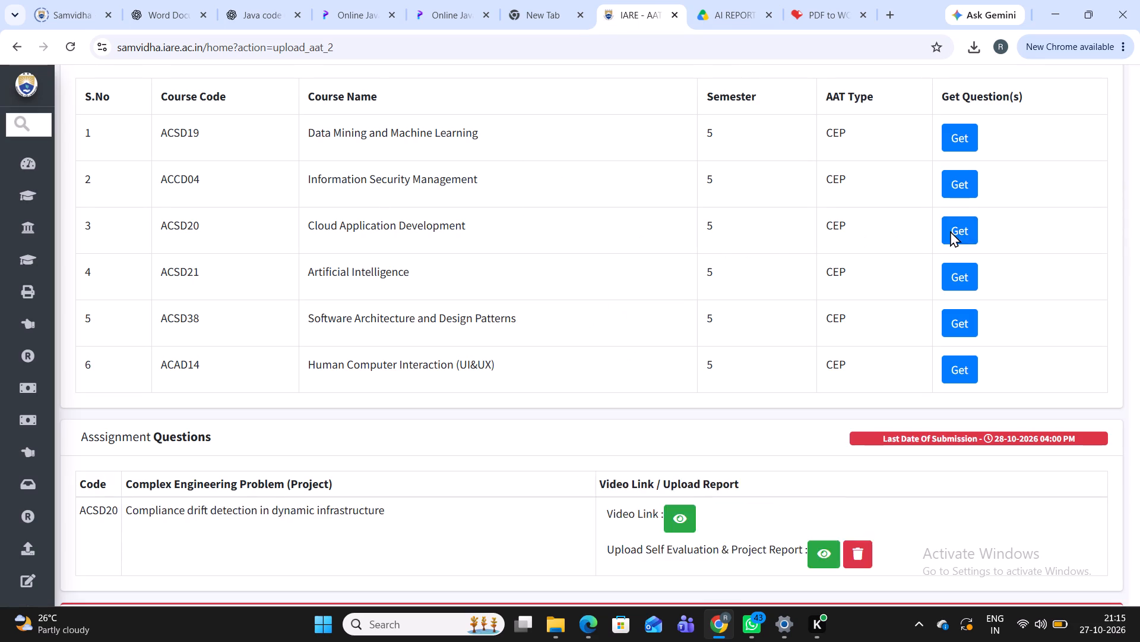
left_click(572, 436)
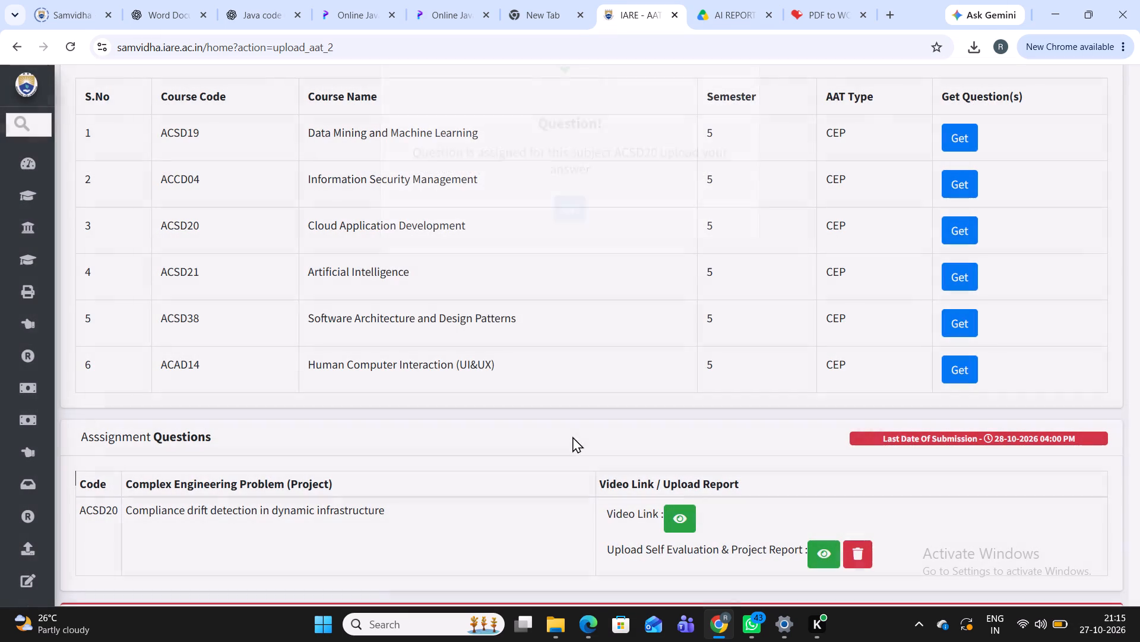
left_click(977, 143)
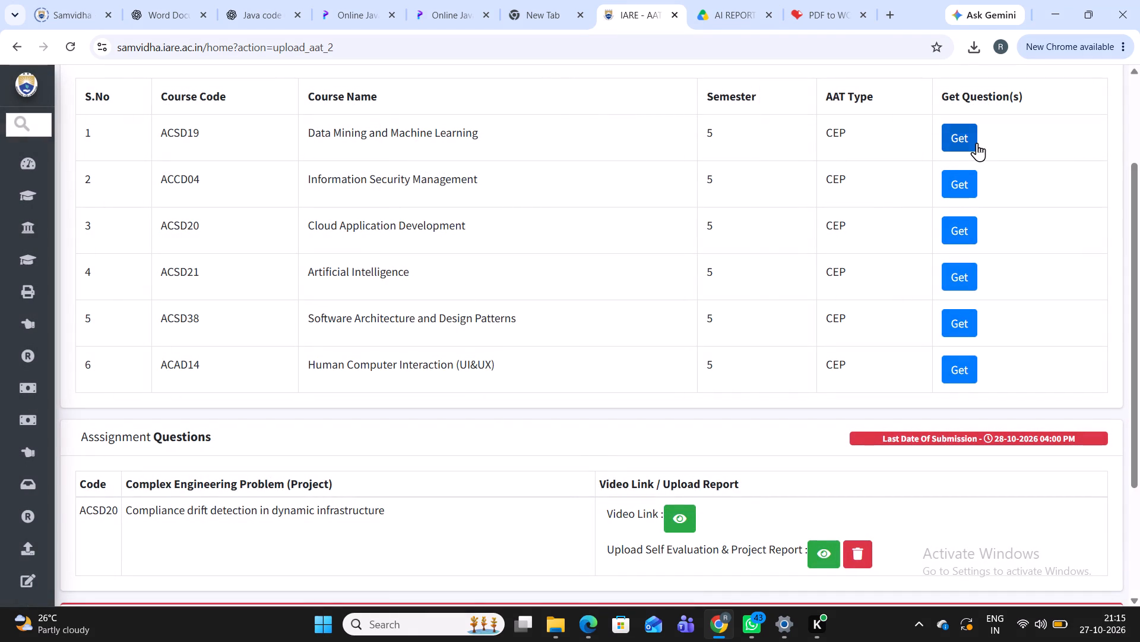
left_click(962, 141)
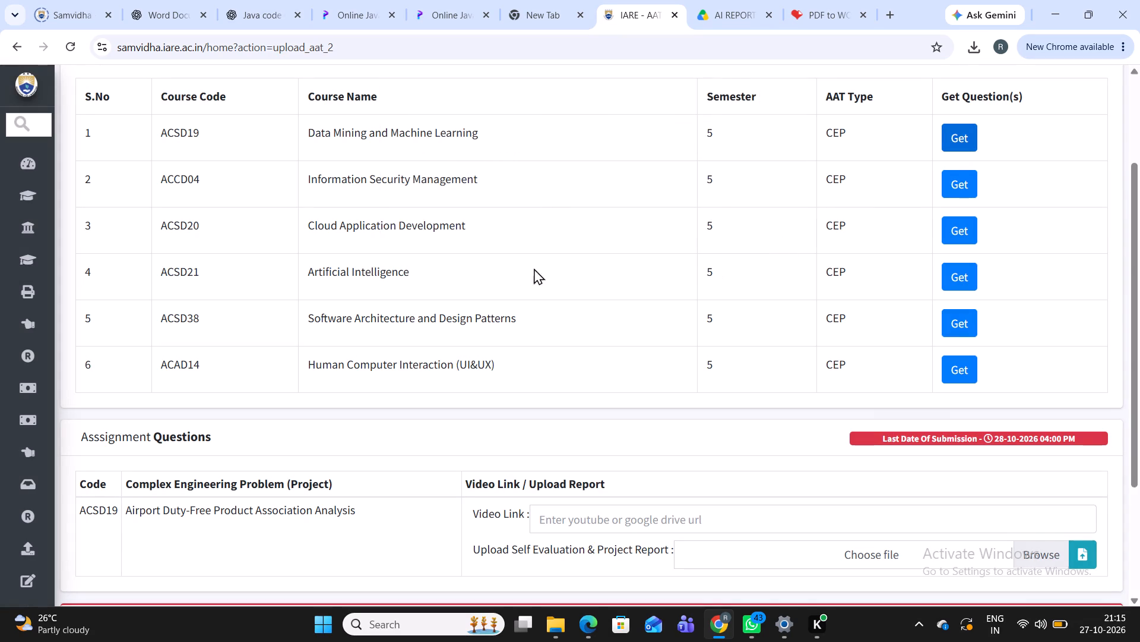
Convert DMML REPORT to Word without OCR in iLovePDF, open the downloaded DMML REPORT.docx in Word, and enable editing.
left_click(827, 0)
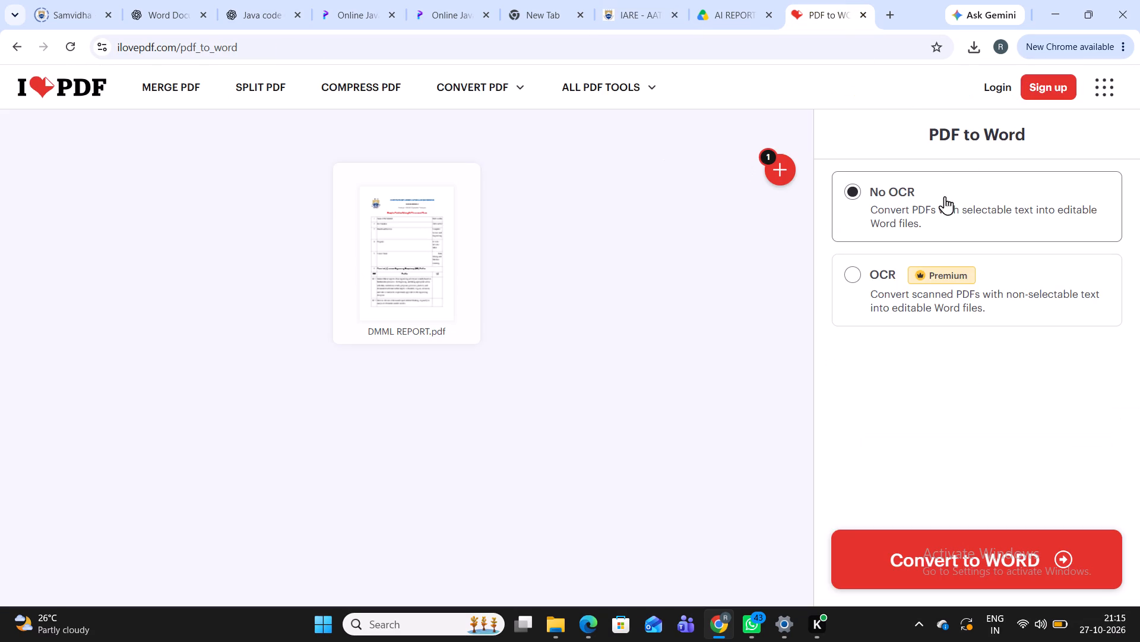
left_click(1003, 562)
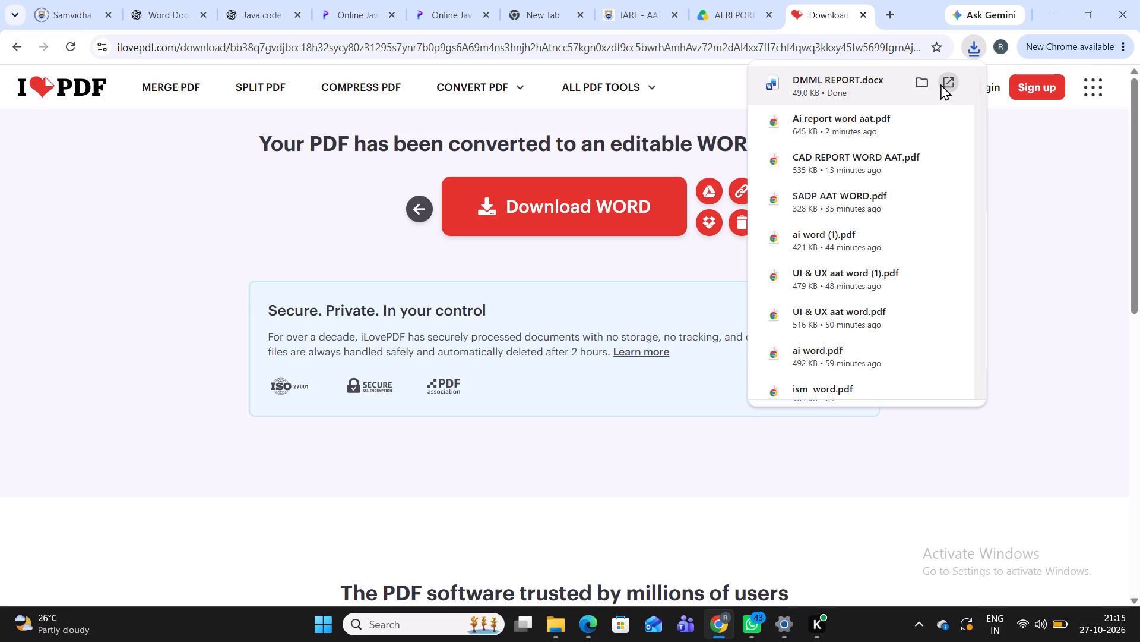
left_click(940, 84)
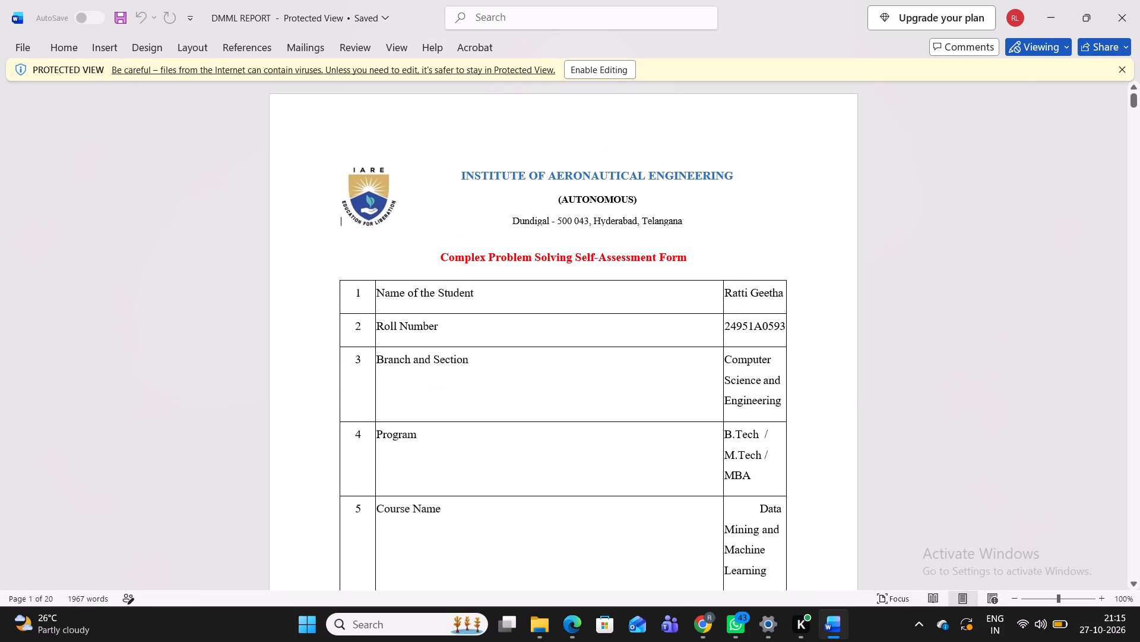
left_click(614, 77)
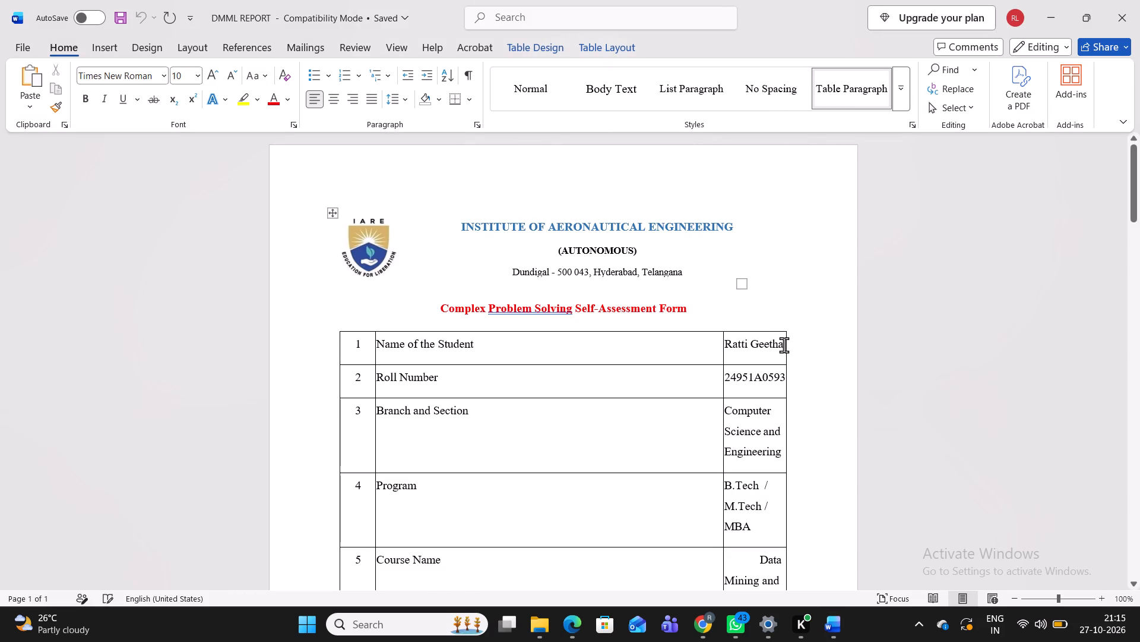
Replace the Name of the Student entry in the self-assessment form with the submitting student's own name.
left_click(784, 345)
key("BackSpace")
key("BackSpace")
key("BackSpace")
key("BackSpace")
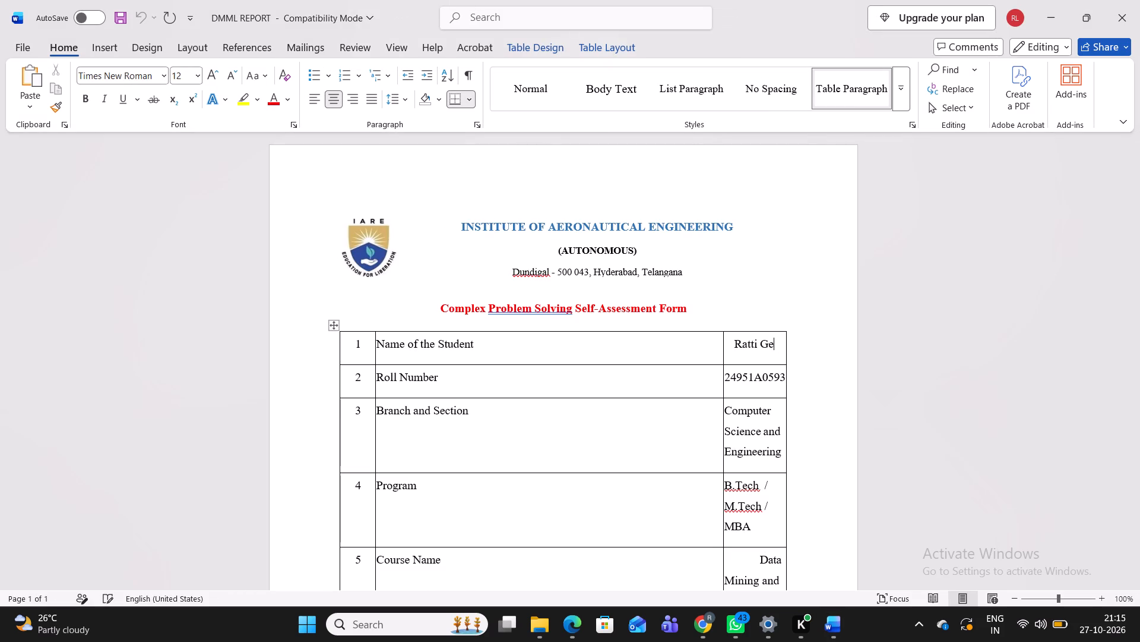
key("BackSpace")
key("BackSpace")
key("BackSpace")
key("BackSpace")
key("BackSpace")
key("BackSpace")
key("BackSpace")
key("BackSpace")
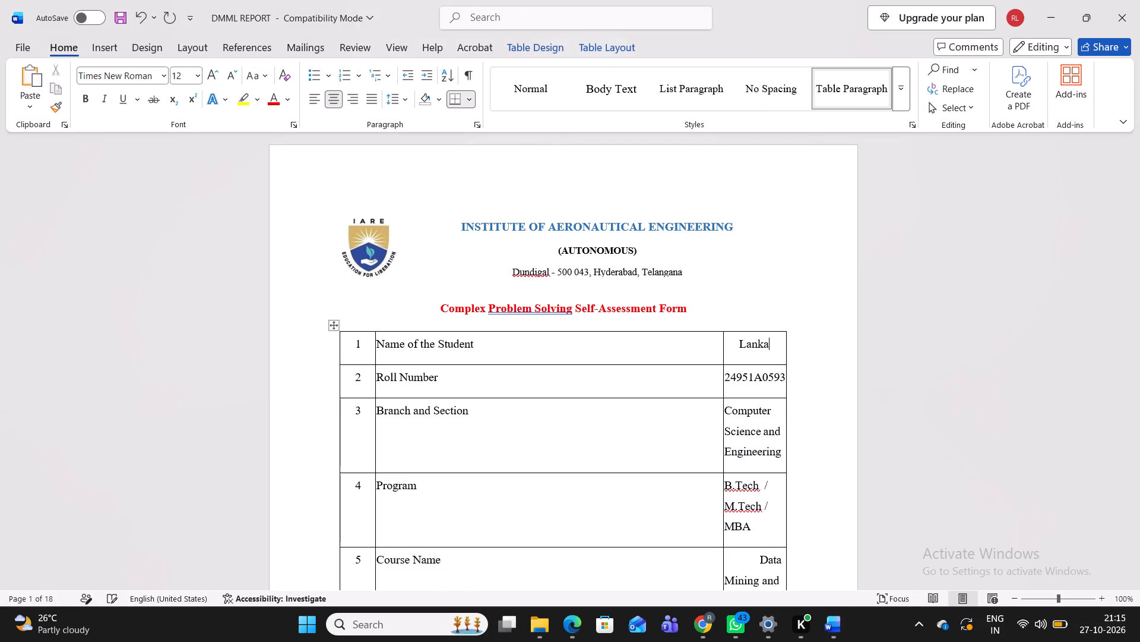
key("r")
Correct the Roll Number entry in the self-assessment form to the submitting student's own roll number.
left_click(781, 379)
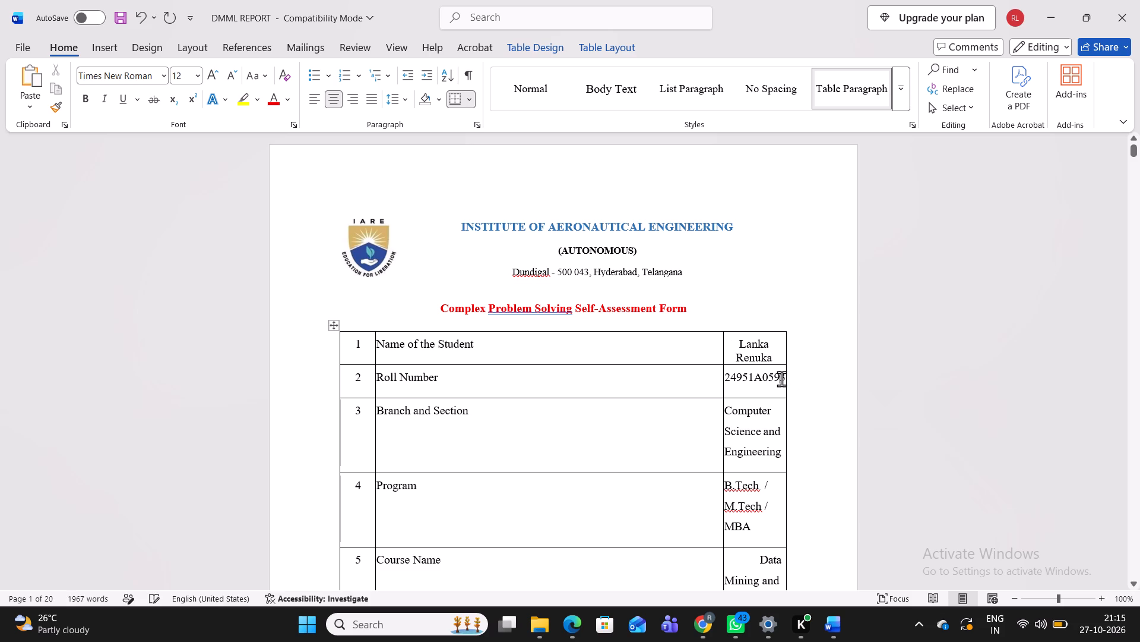
key("BackSpace")
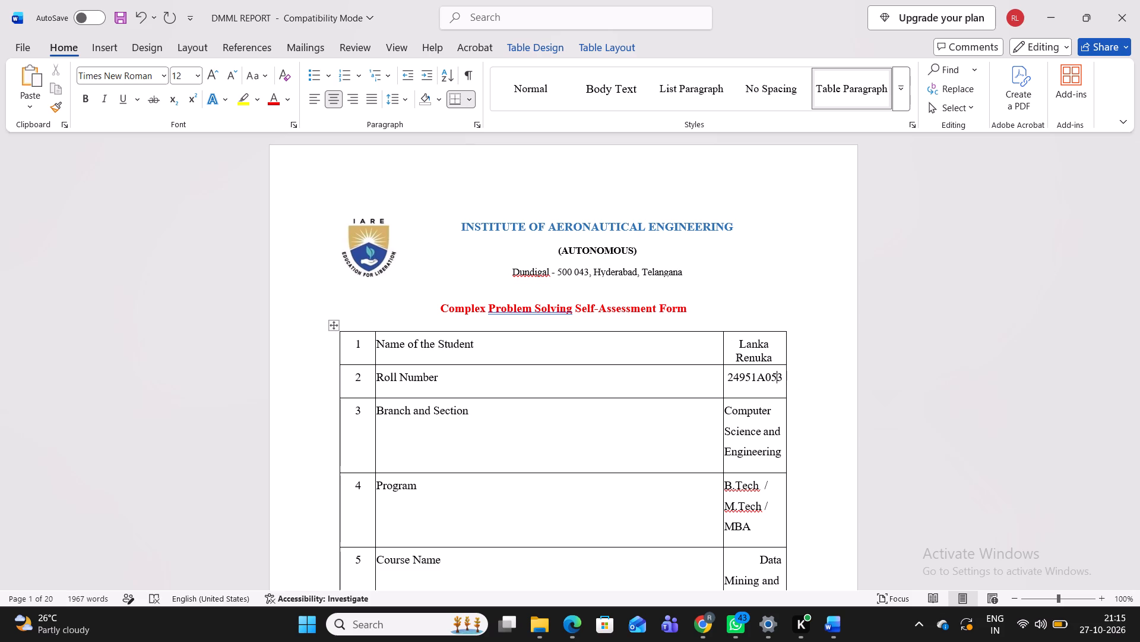
key("u")
key("Delete")
key("0")
Copy the ACSD19 problem title from the college AAT page and paste it over the movie recommendation title on the report's cover page.
scroll(742, 474, "down", 2)
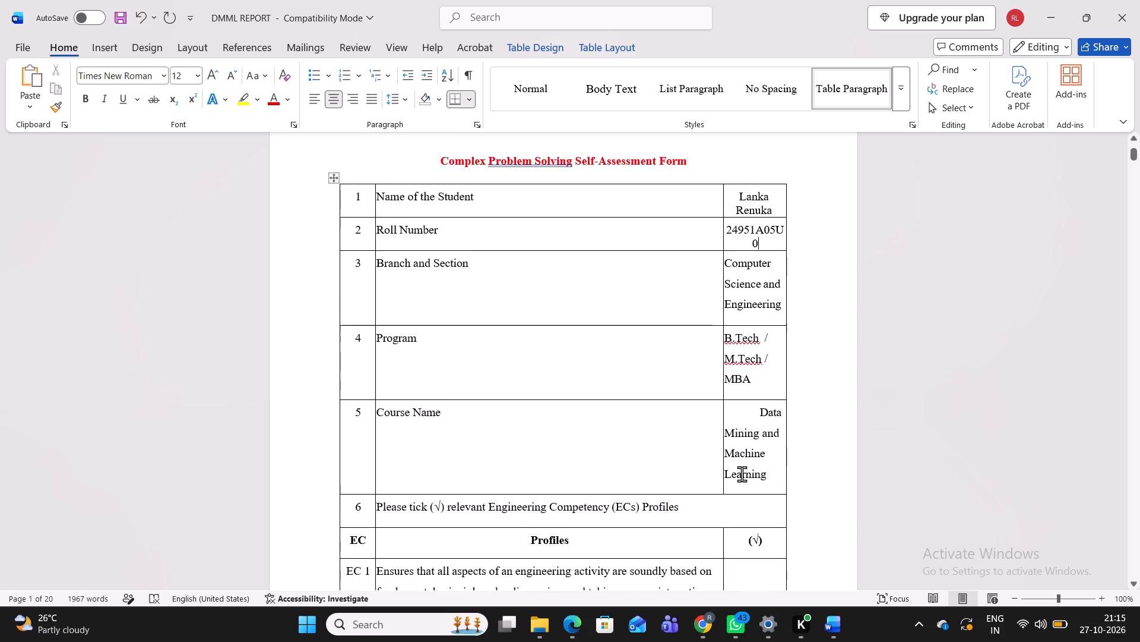
scroll(742, 474, "down", 7)
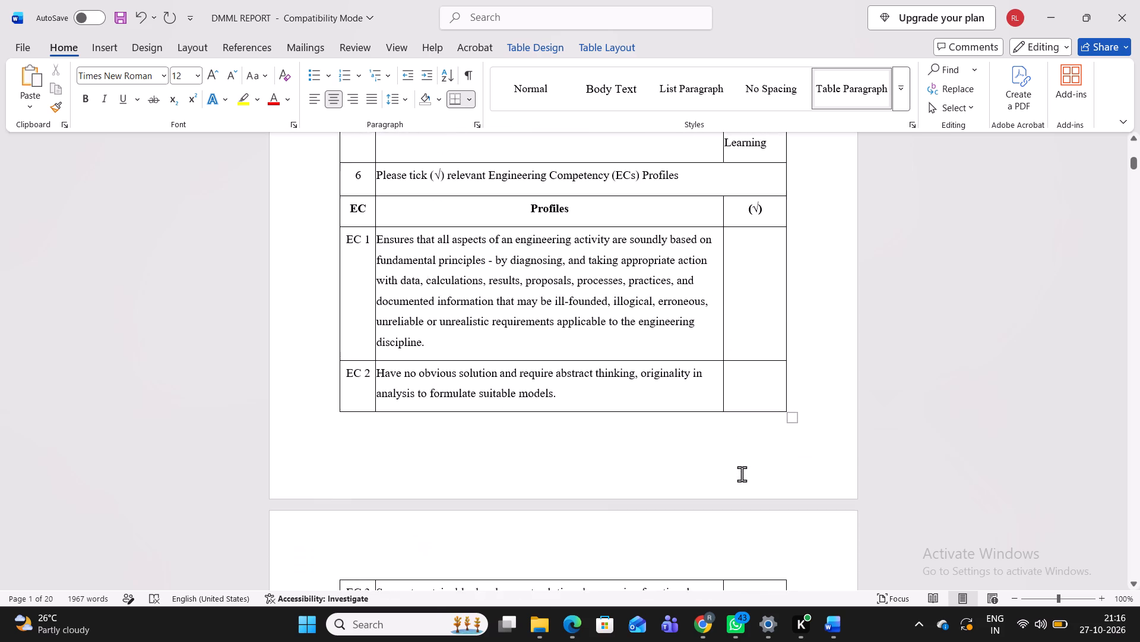
scroll(742, 474, "down", 7)
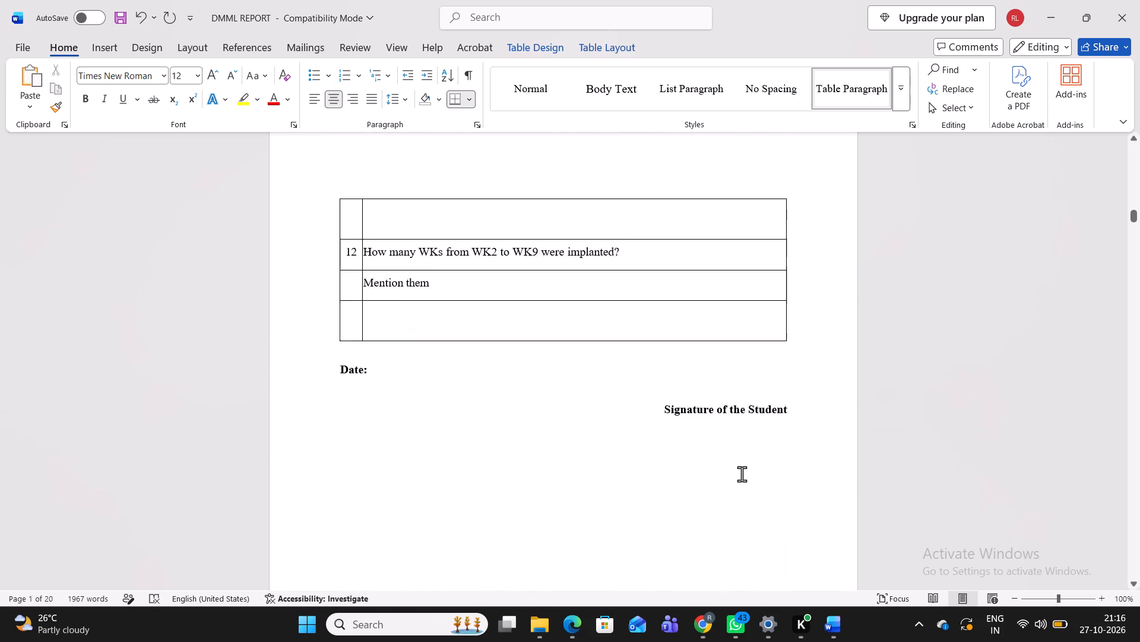
scroll(742, 474, "down", 4)
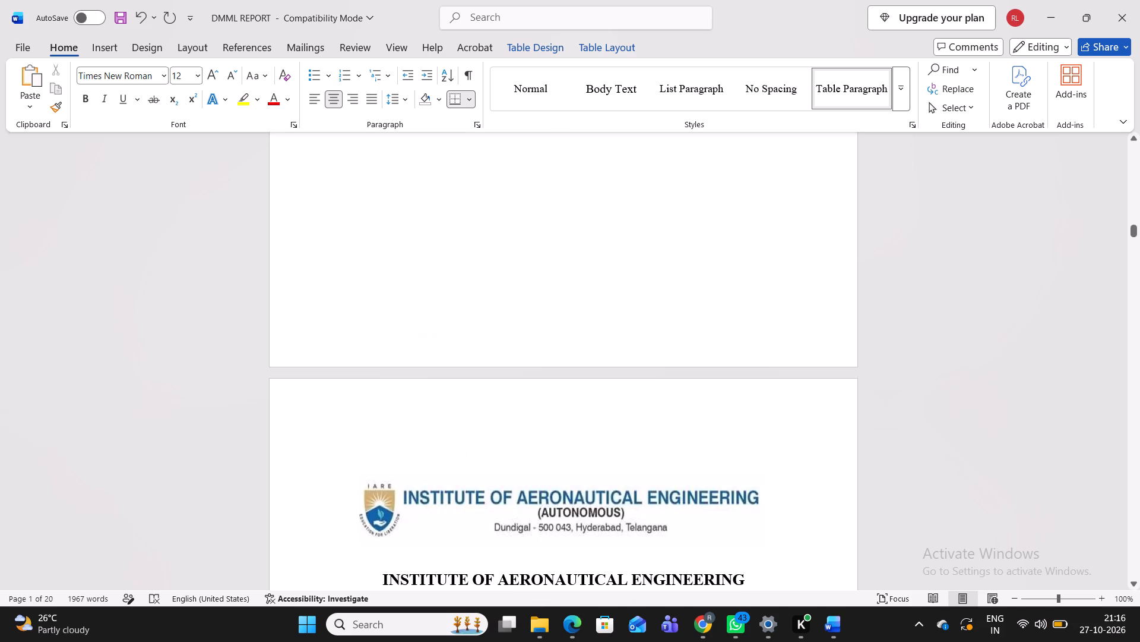
scroll(742, 474, "down", 3)
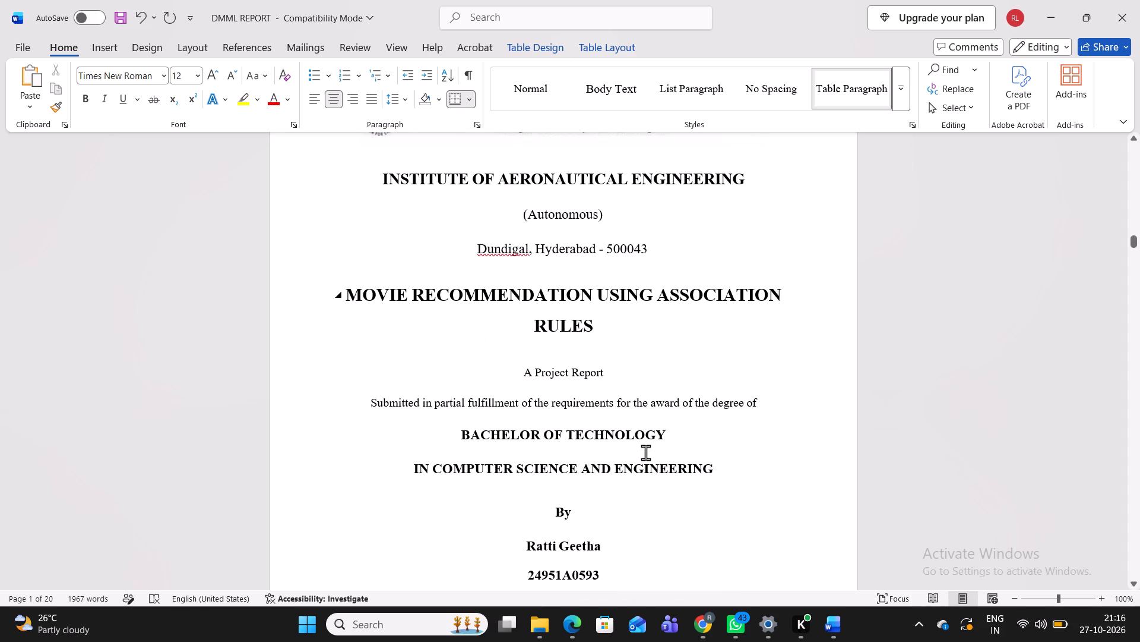
left_click(709, 631)
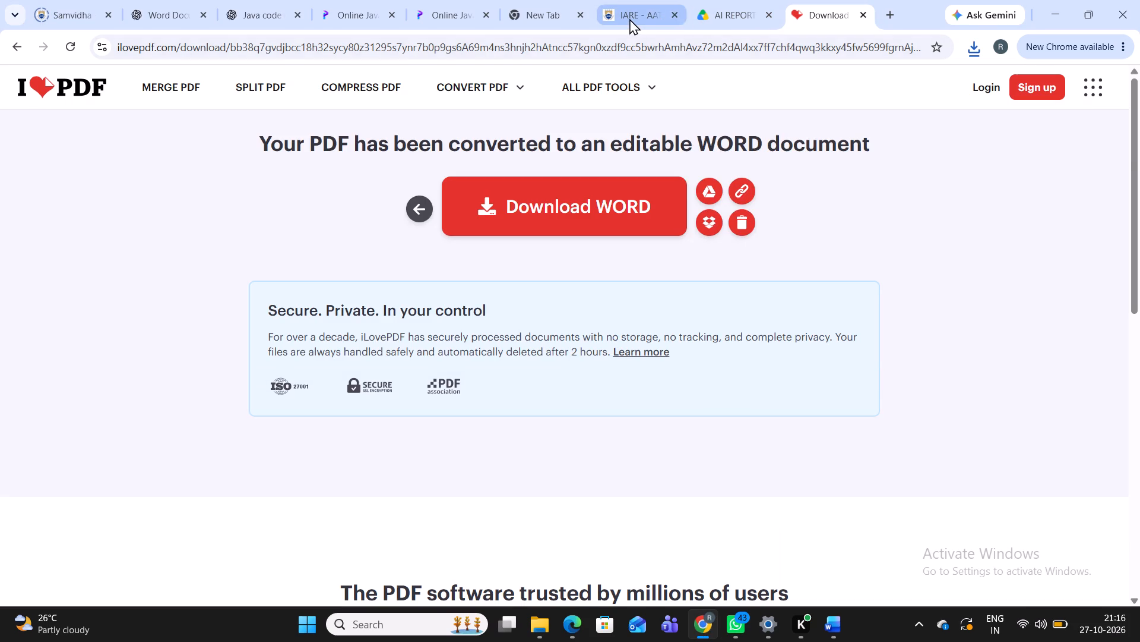
left_click(629, 18)
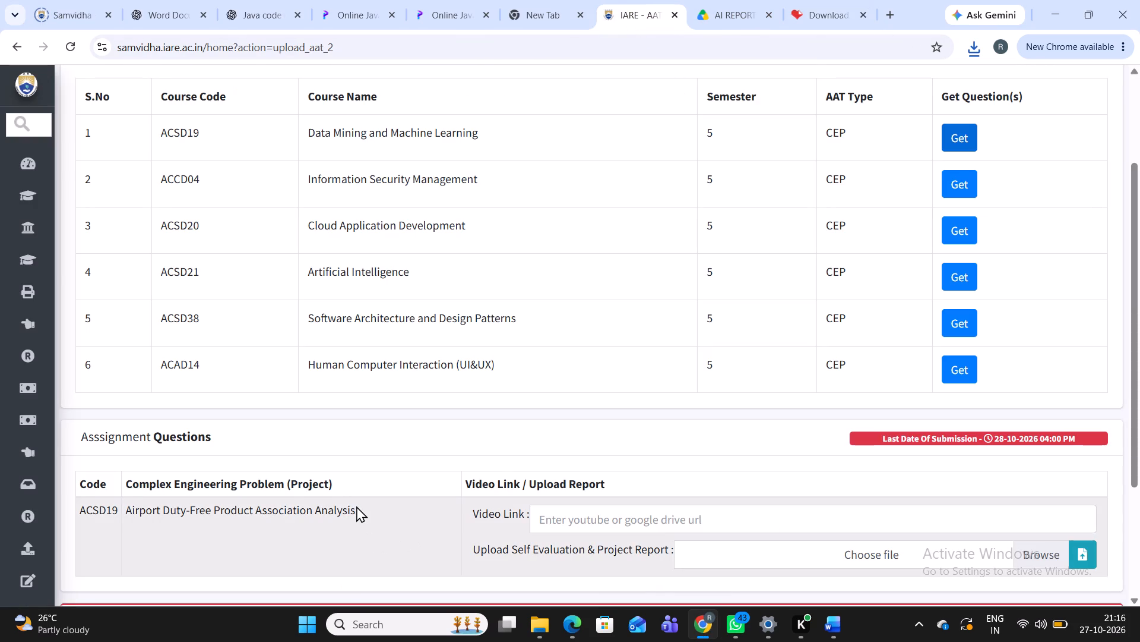
left_click_drag(356, 506, 116, 509)
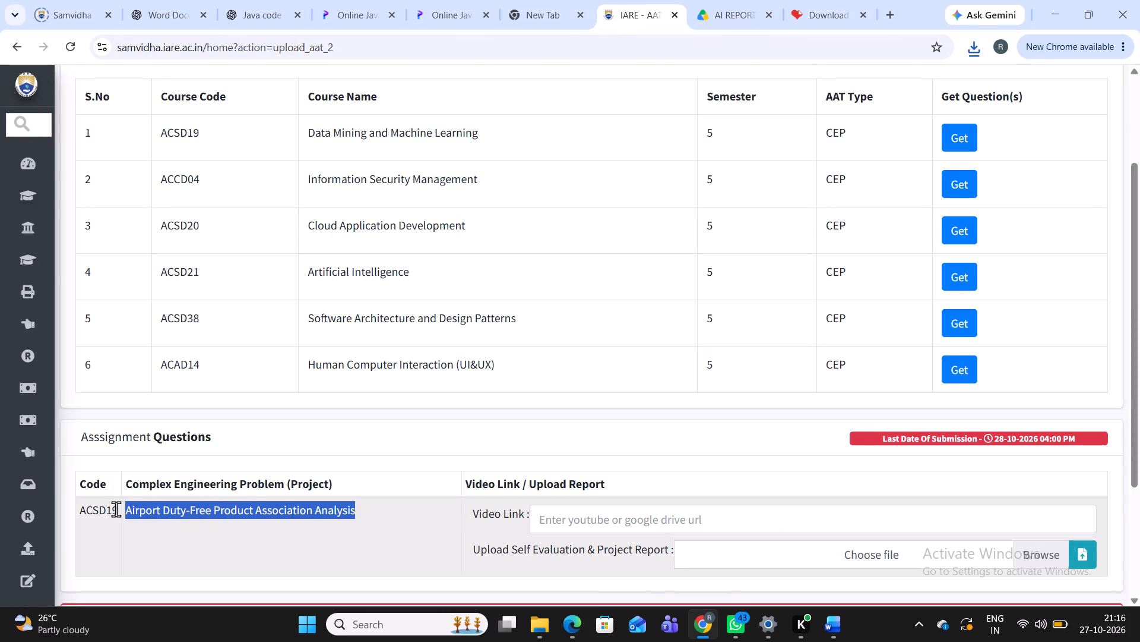
key("ctrl+c")
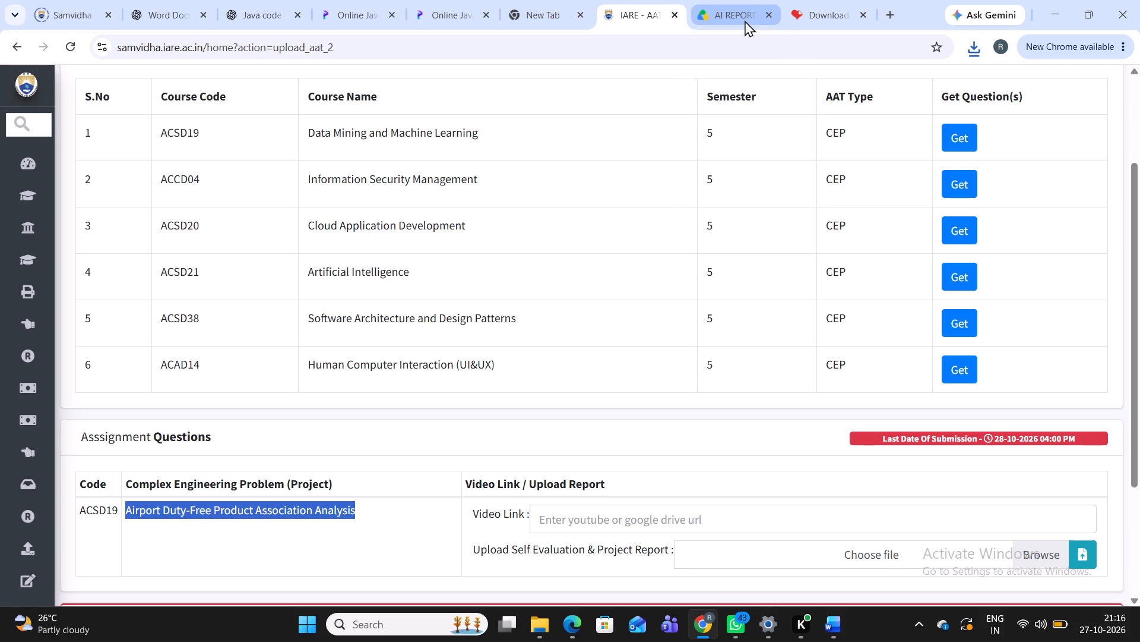
left_click(821, 625)
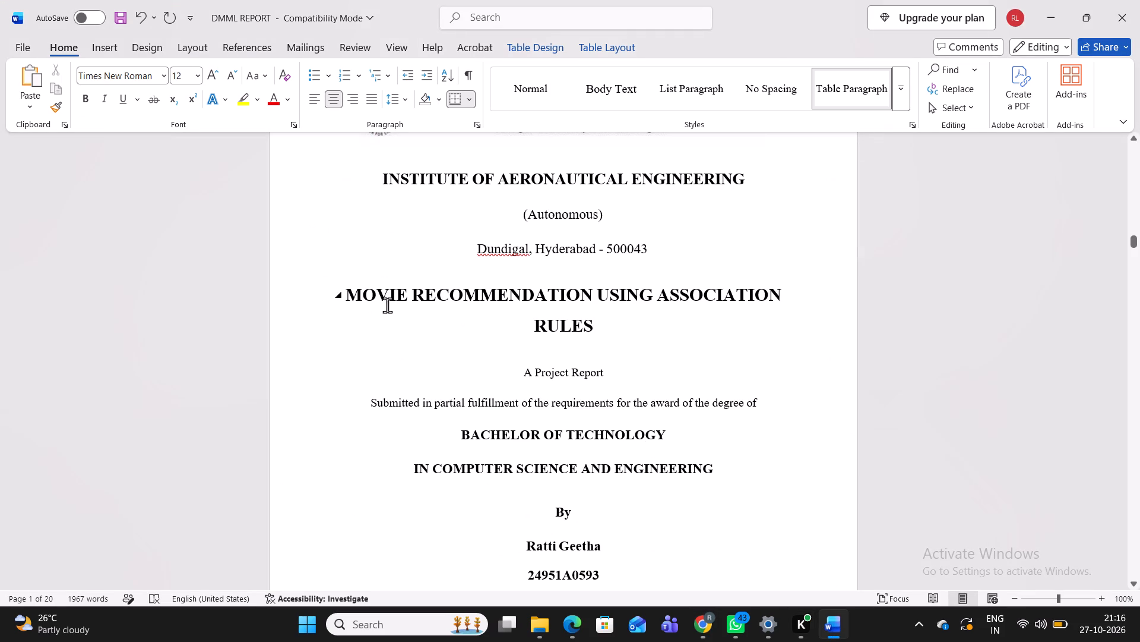
left_click_drag(349, 298, 601, 327)
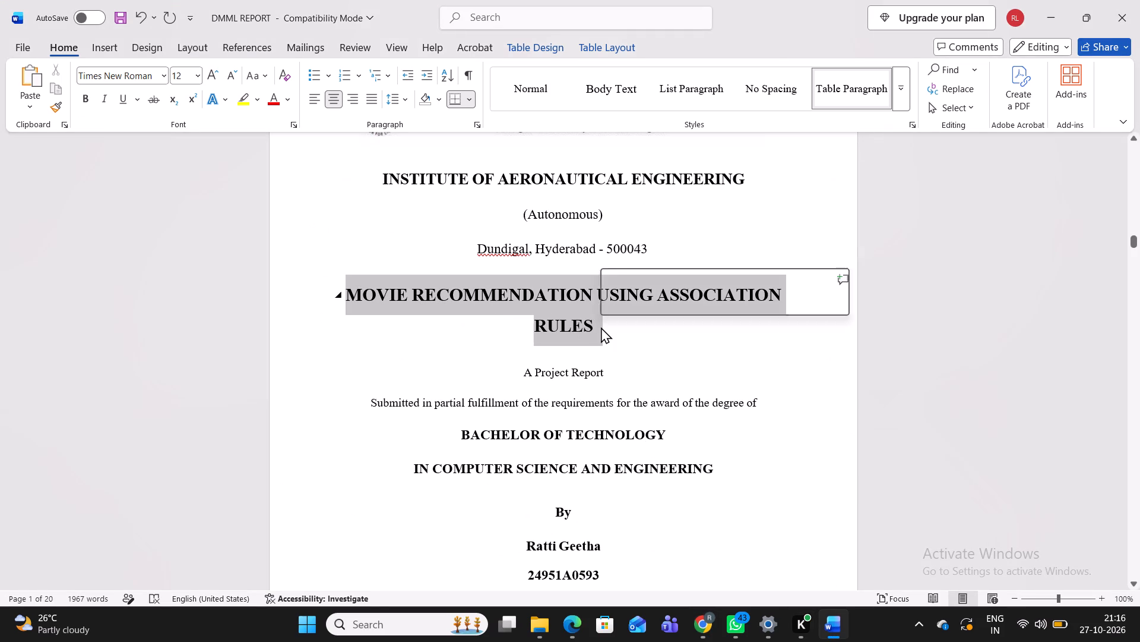
key("ctrl+v")
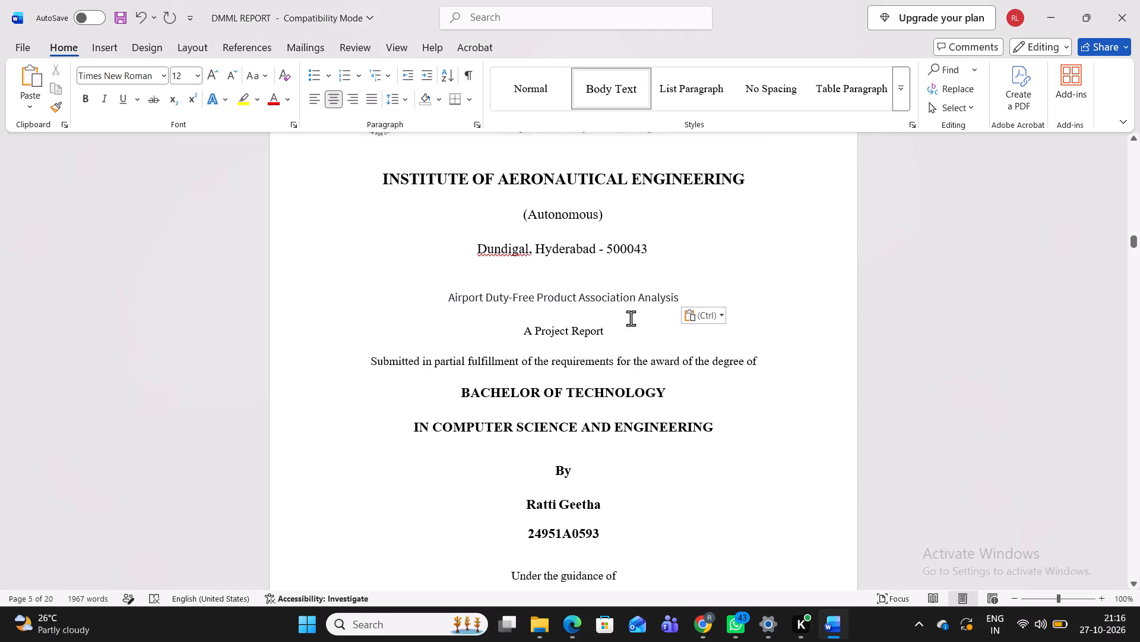
Replace "Airport Duty-Free" in the cover page title with "AIRPORT DUTY FREE".
left_click_drag(686, 295, 458, 279)
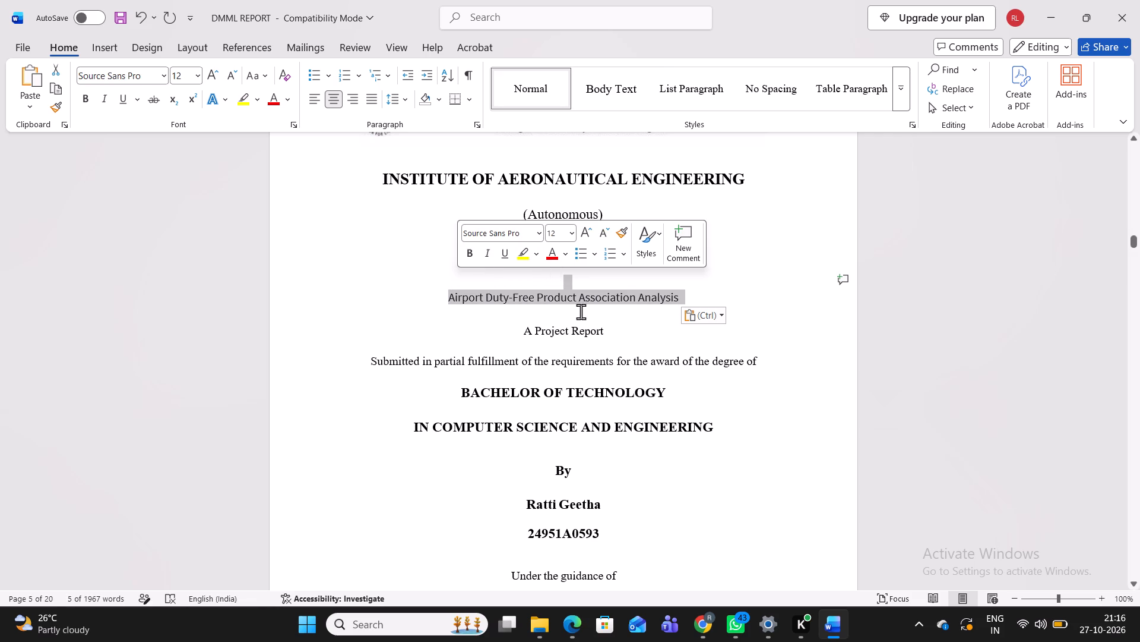
left_click(651, 314)
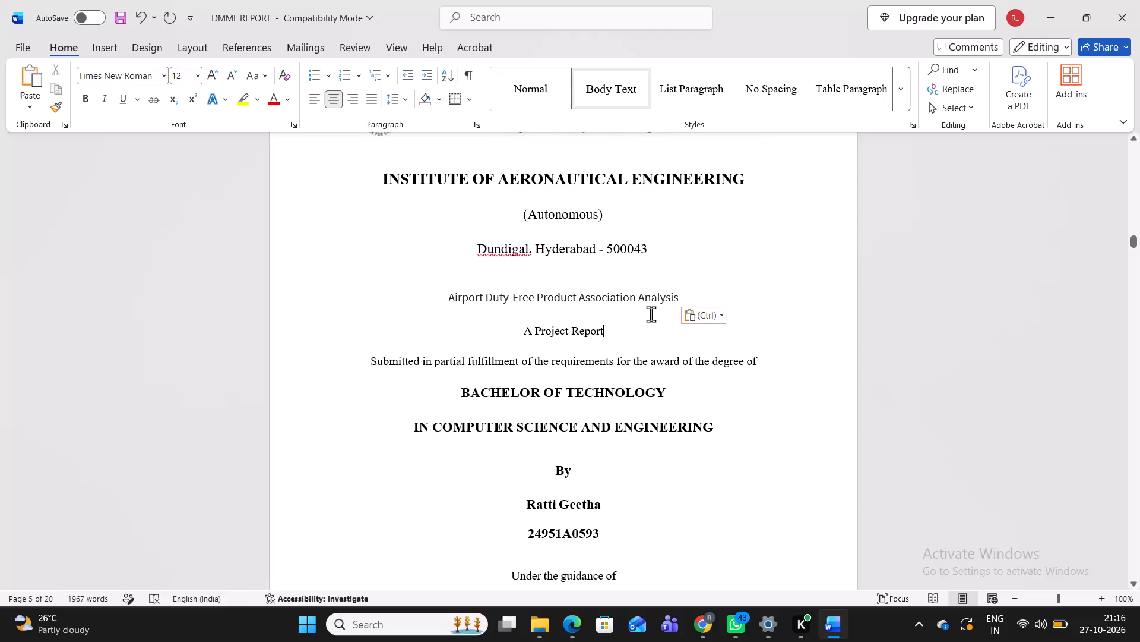
left_click(536, 298)
key("BackSpace")
key("BackSpace")
key("BackSpace")
key("BackSpace")
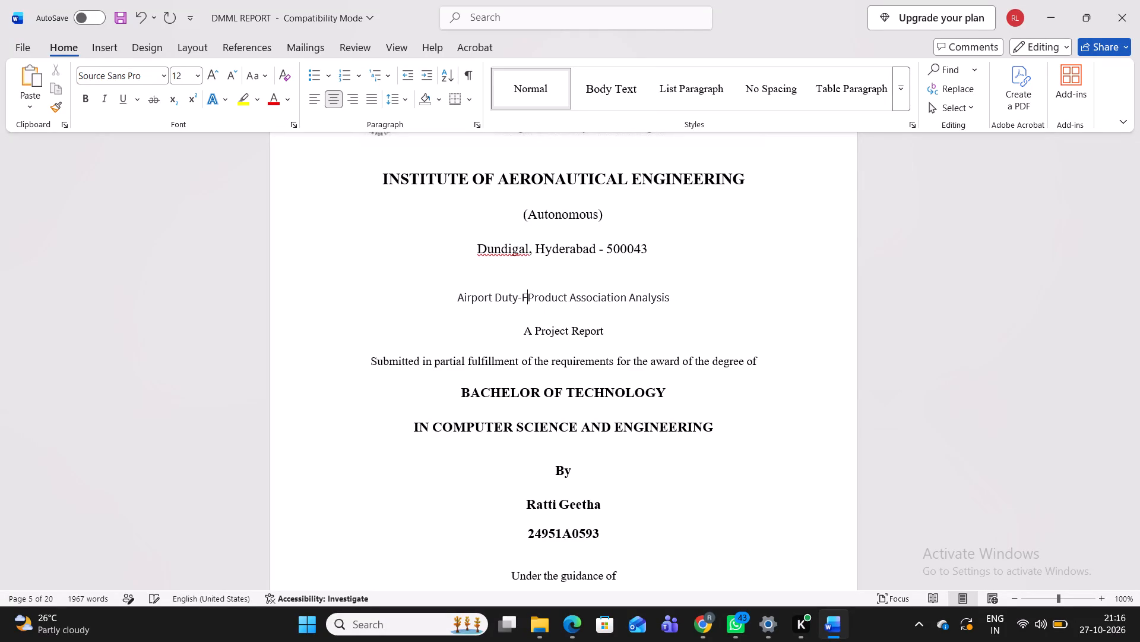
key("BackSpace")
key("BackSpace")
key("BackSpace")
key("BackSpace")
key("BackSpace")
key("BackSpace")
key("BackSpace")
key("BackSpace")
key("BackSpace")
key("BackSpace")
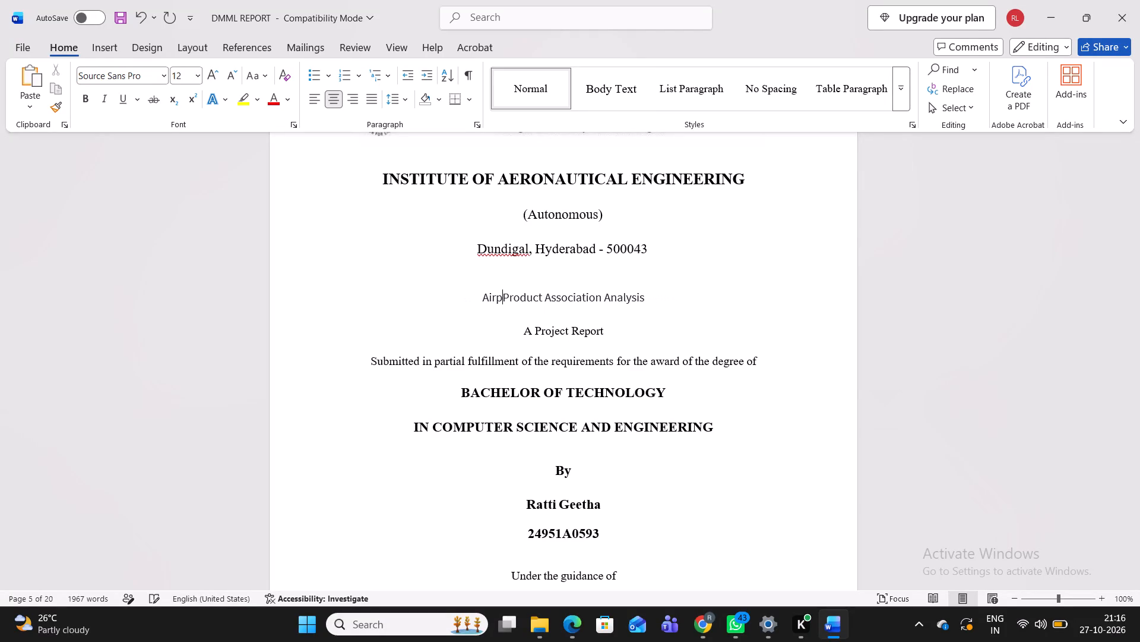
key("BackSpace")
key("BackSpace")
key("BackSpace")
key("BackSpace")
key("BackSpace")
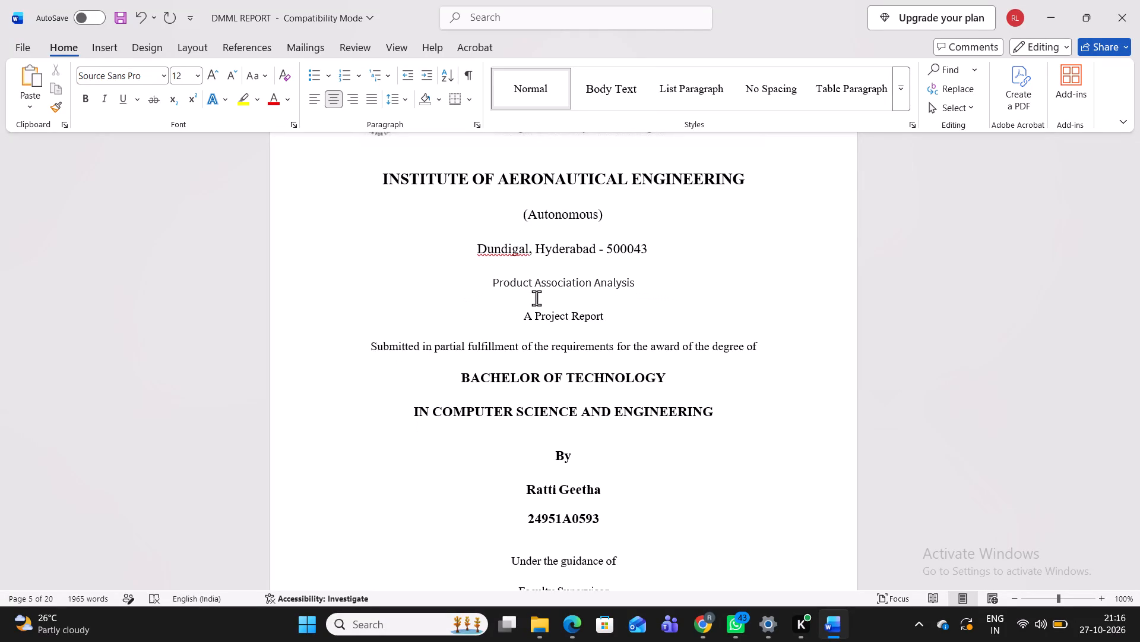
type("AIRPORT D")
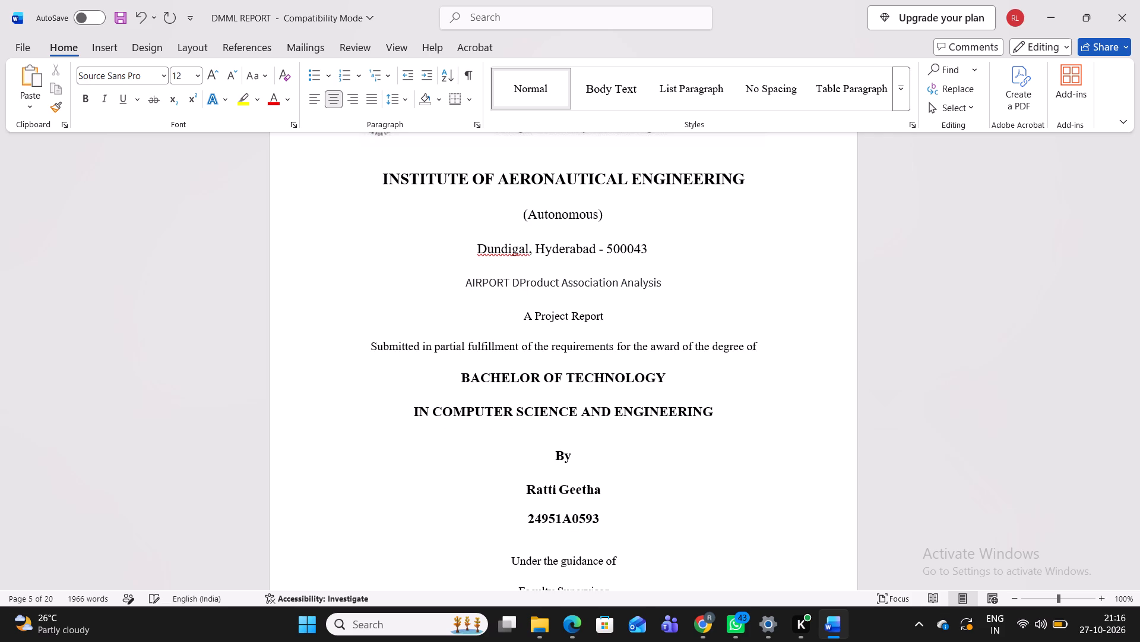
type("UTY FREE")
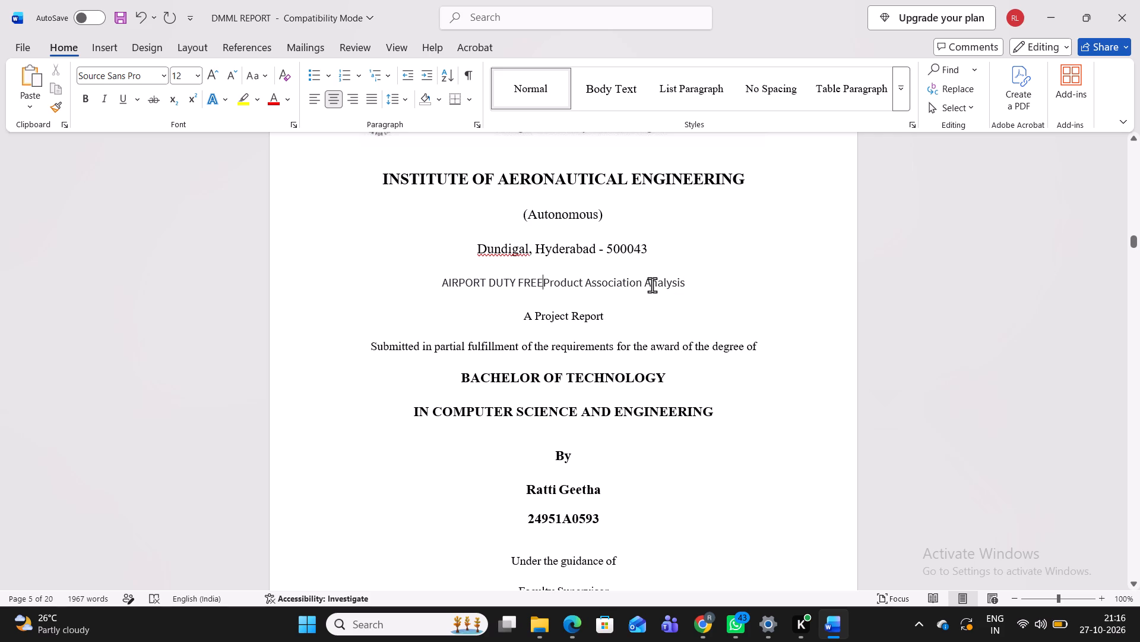
Put a space after FREE in the cover title and replace "Product Association" with "PRODUCT ASSOCIATION".
left_click_drag(642, 282, 565, 283)
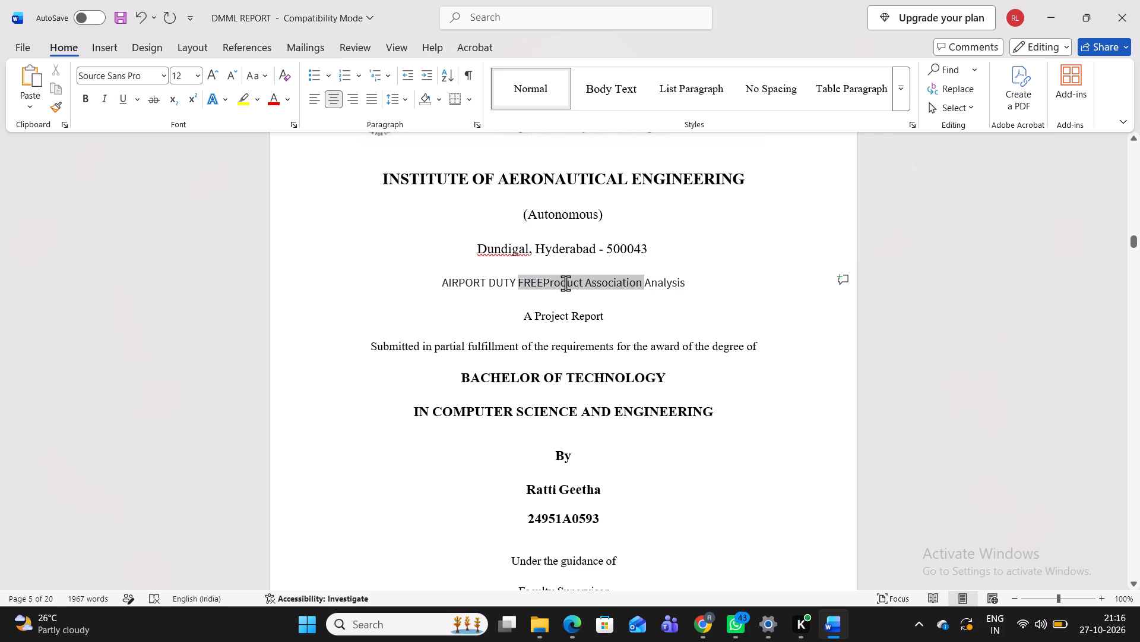
left_click_drag(565, 283, 546, 283)
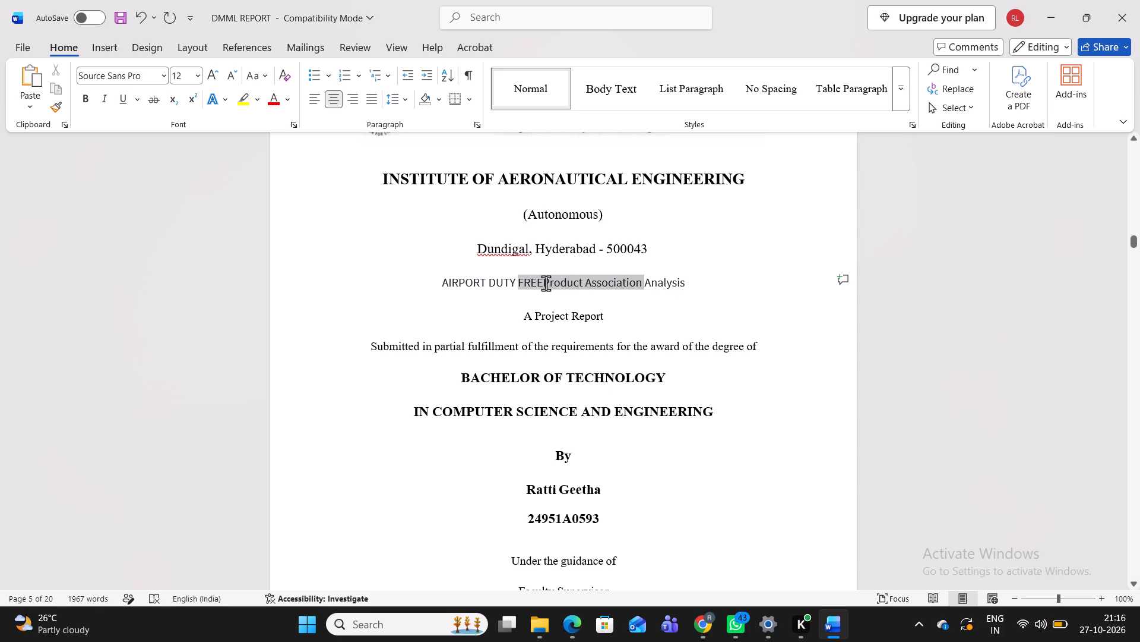
left_click_drag(546, 283, 556, 282)
left_click(556, 282)
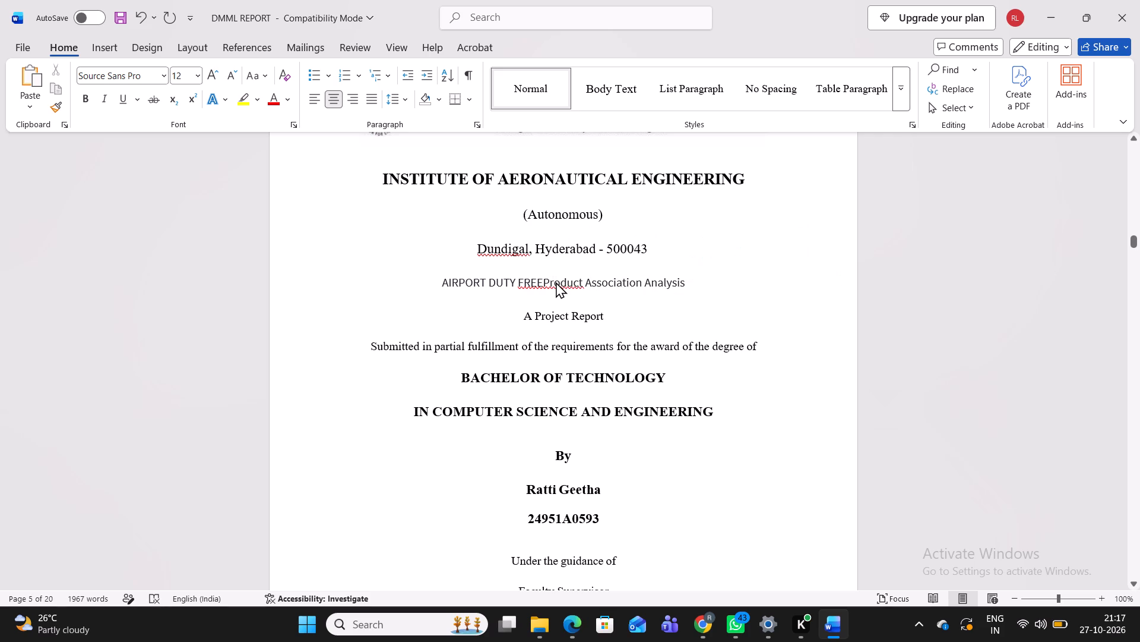
left_click_drag(546, 282, 634, 279)
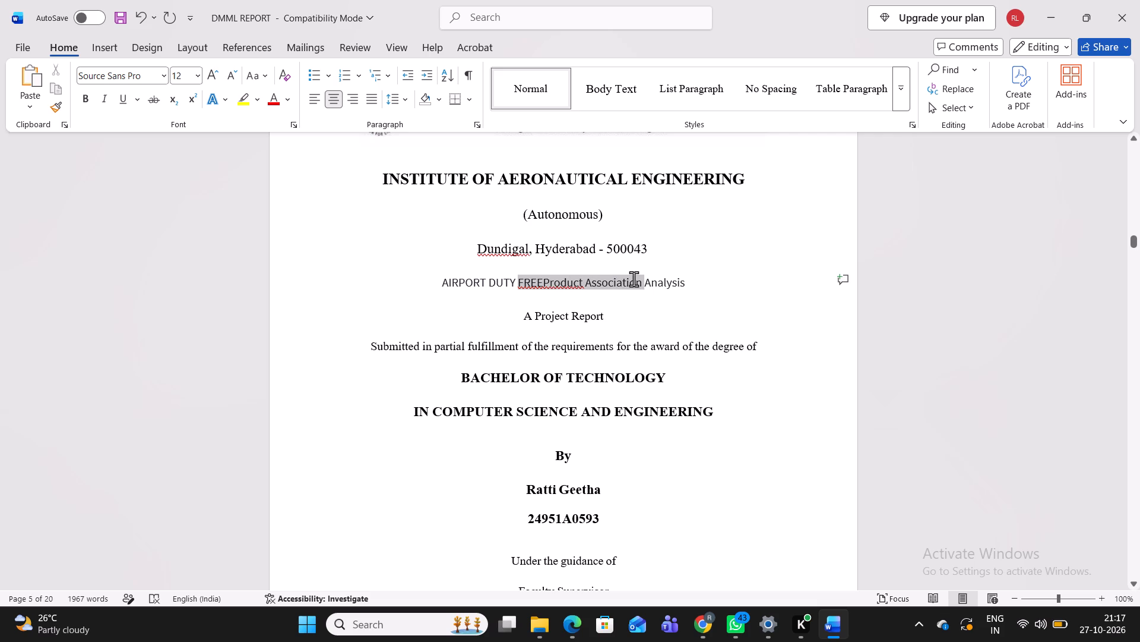
left_click_drag(634, 279, 639, 282)
left_click_drag(639, 282, 548, 252)
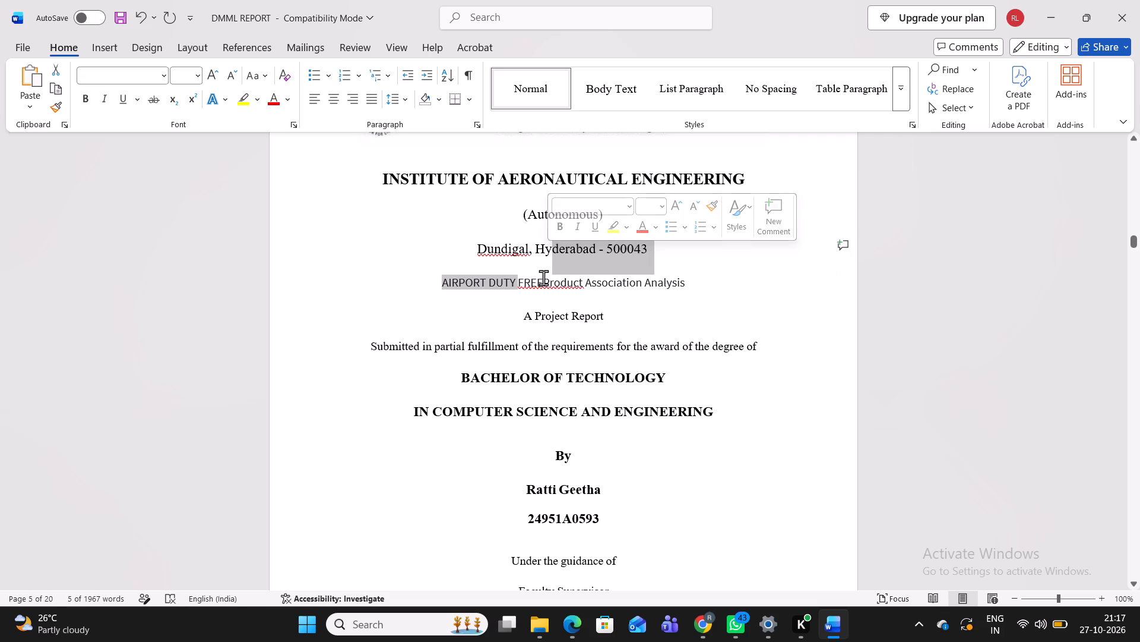
left_click(543, 280)
key("space")
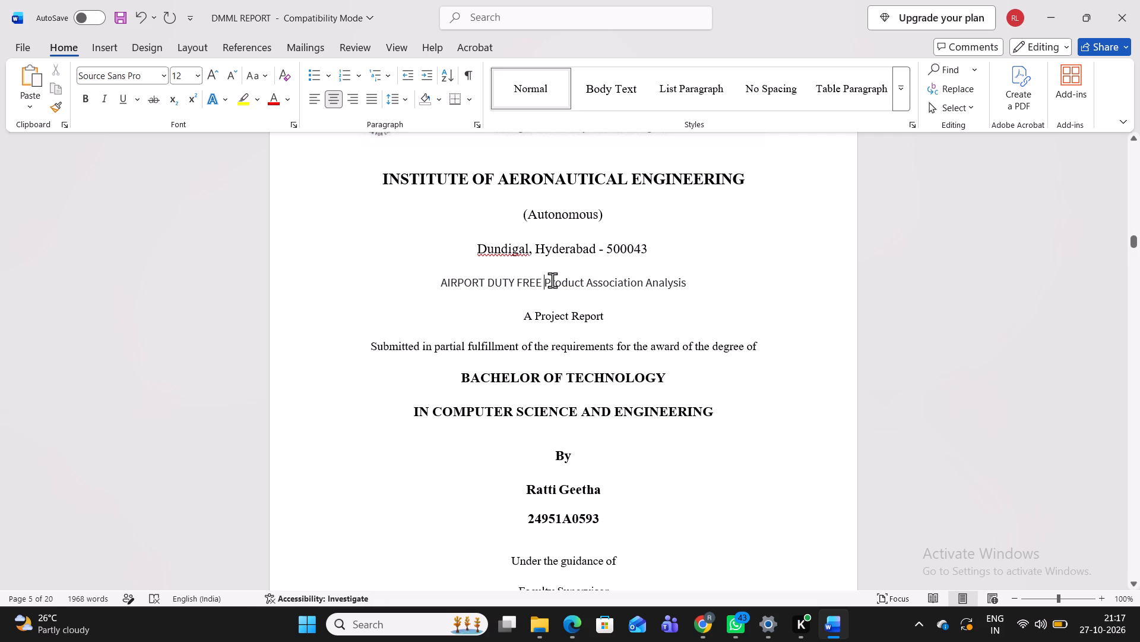
left_click_drag(552, 280, 619, 282)
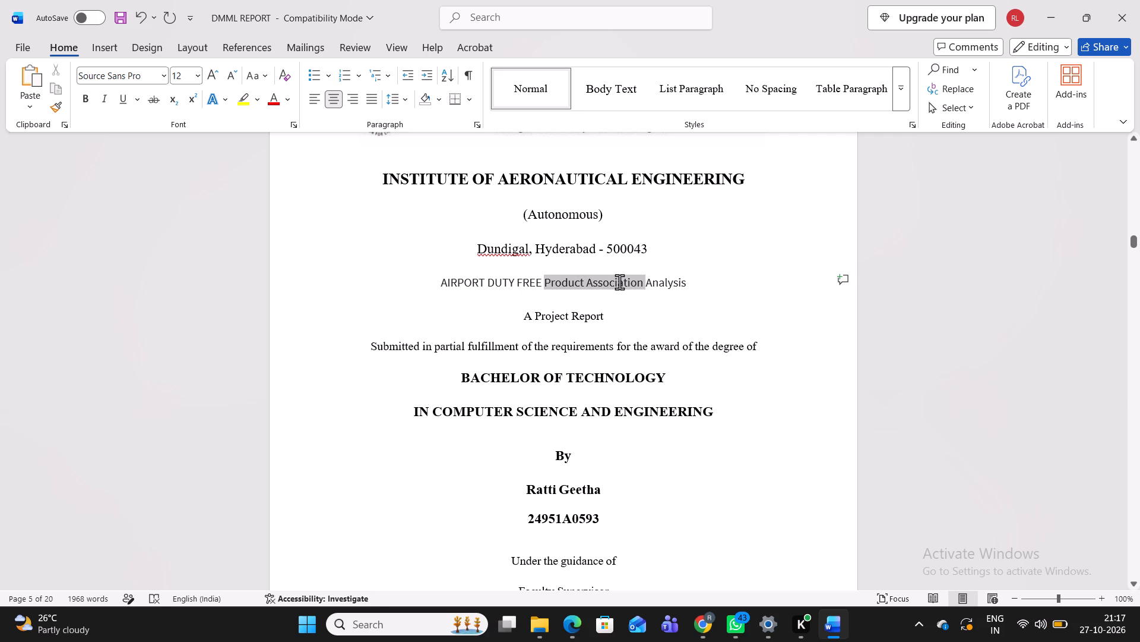
left_click_drag(619, 282, 621, 281)
key("BackSpace")
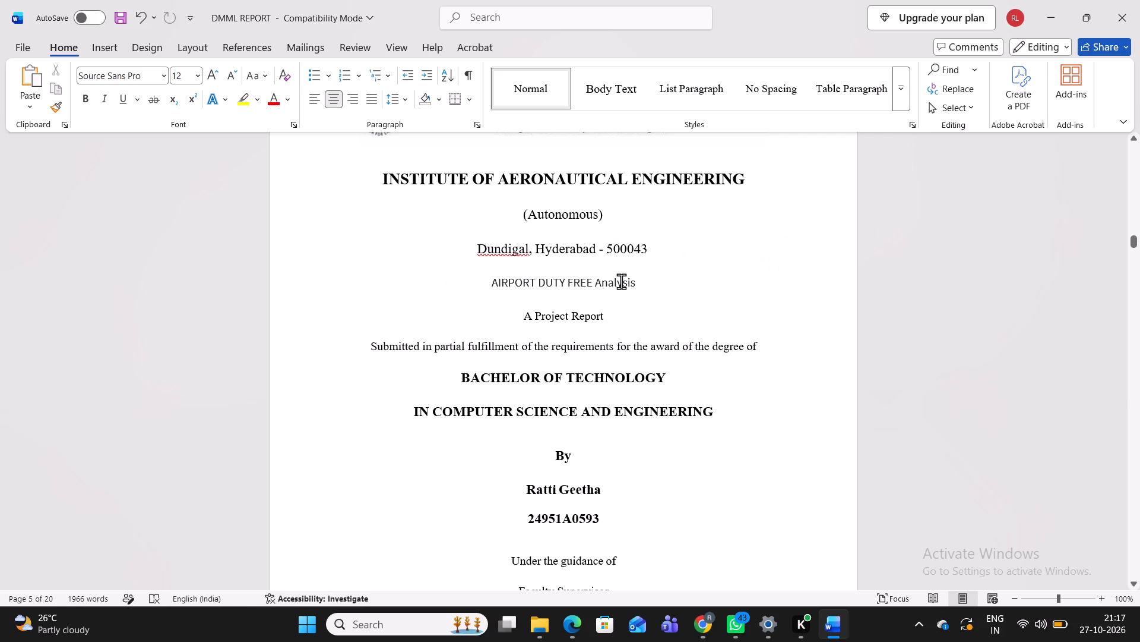
type("PRODUCT ASSO")
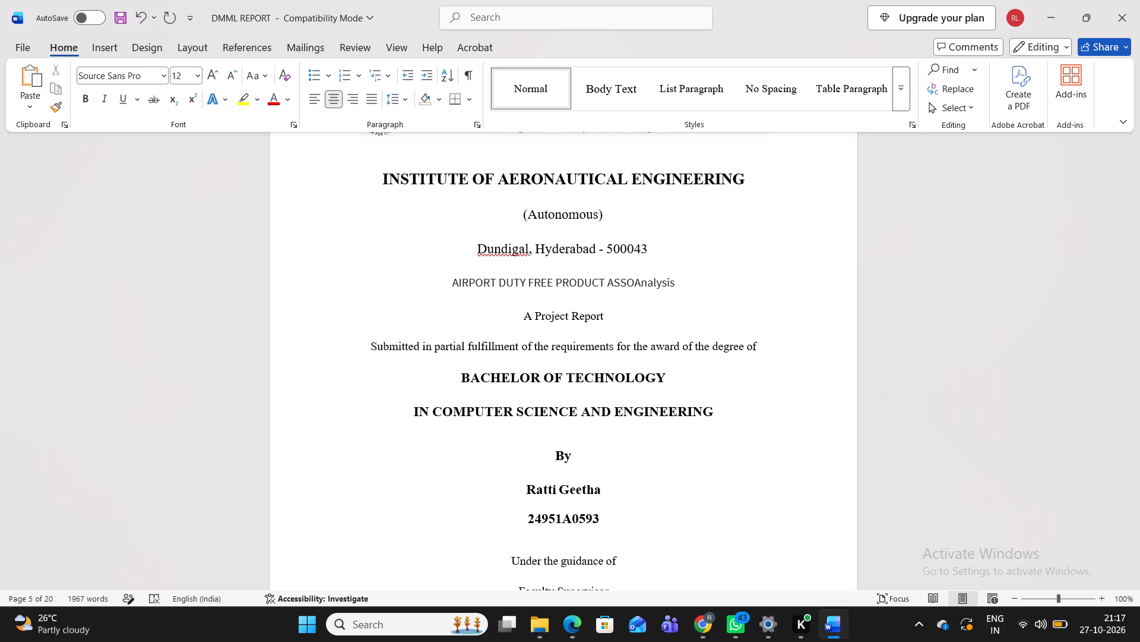
type("CIATION")
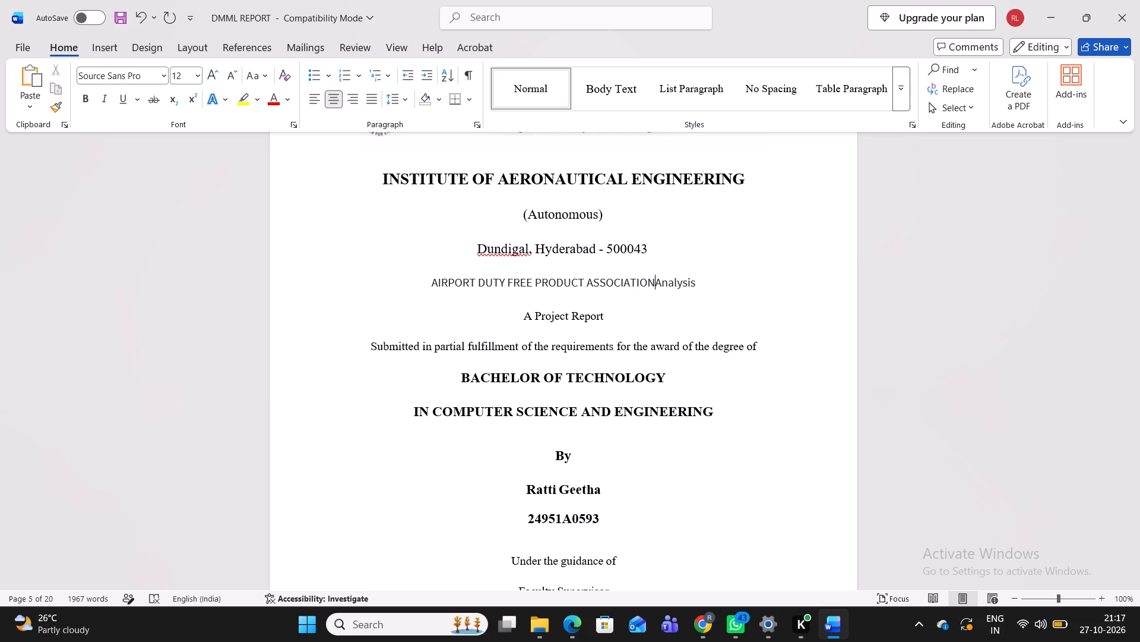
Replace "Analysis" at the end of the cover page title with "ANALYSIS", preceded by a space.
key("space")
type("ANAALYSIS")
key("Delete")
key("Delete")
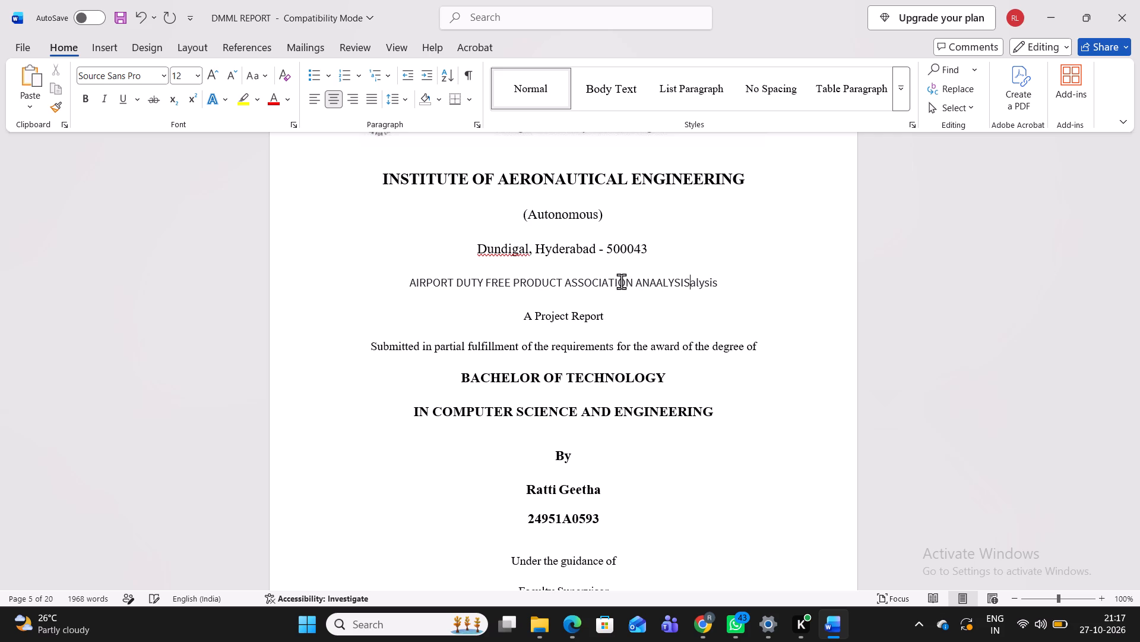
key("Delete")
key("Delete")
key("Delete")
key("Delete")
key("Delete")
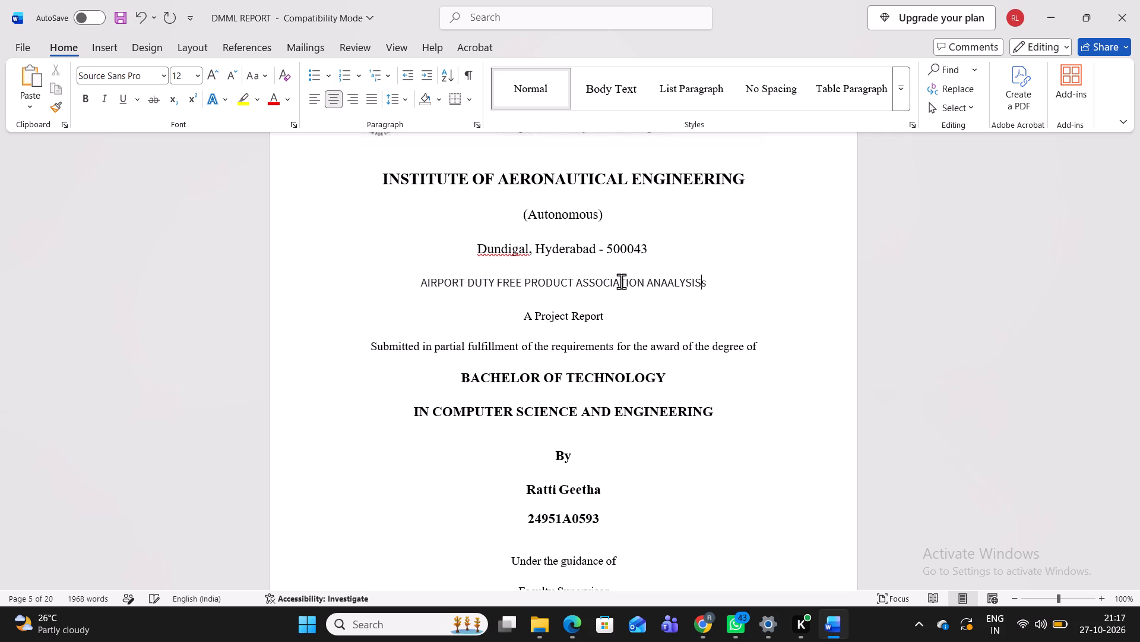
key("Delete")
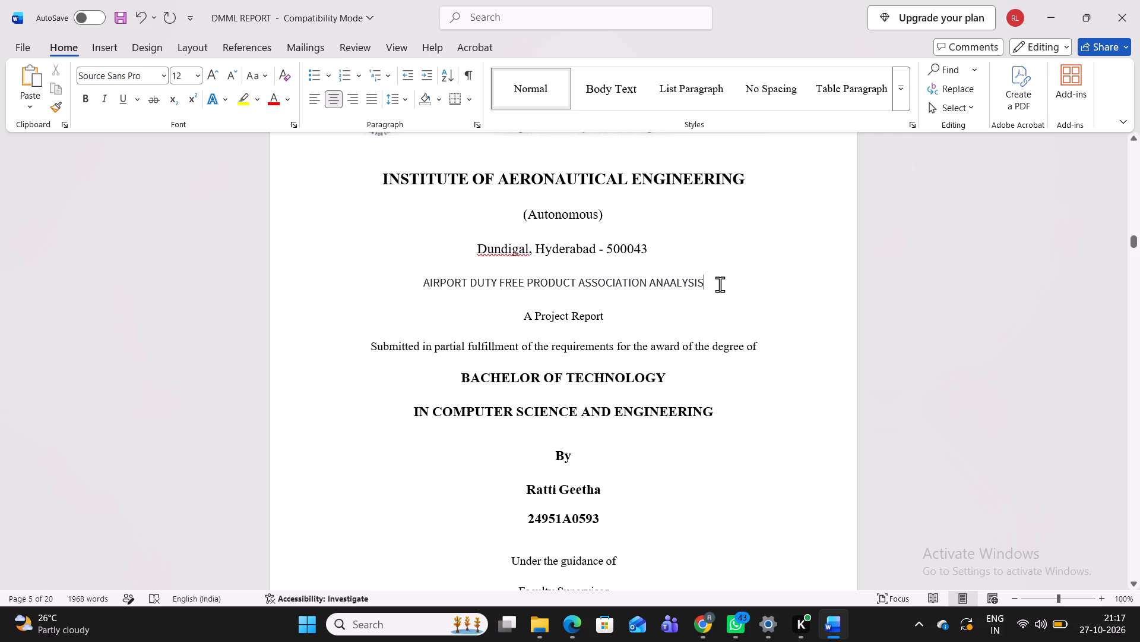
left_click(720, 284)
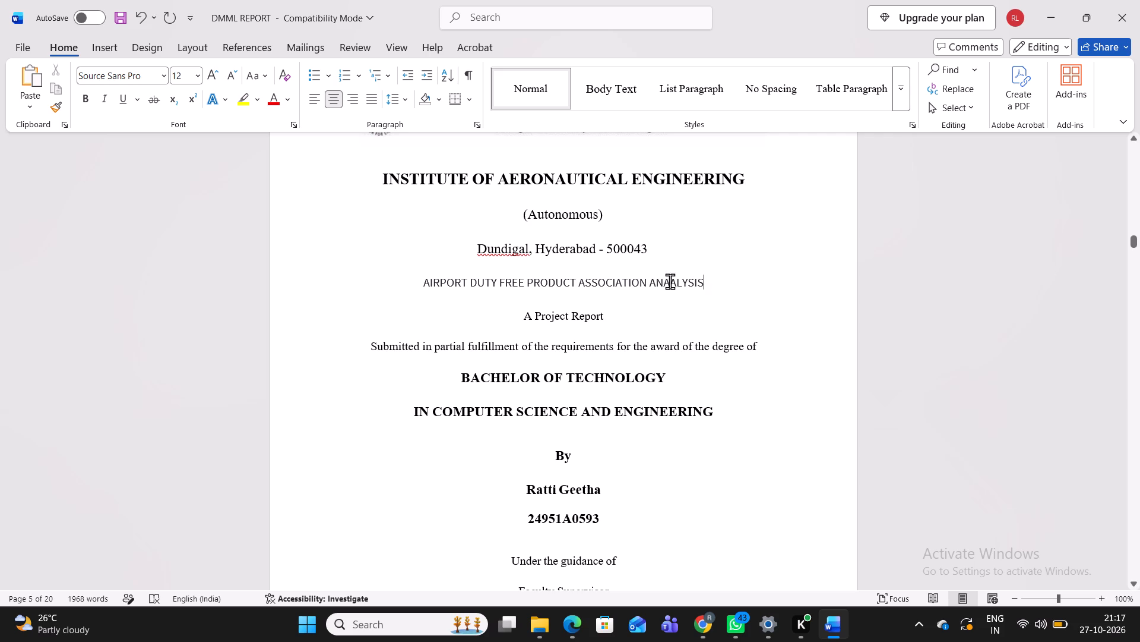
left_click(670, 281)
key("BackSpace")
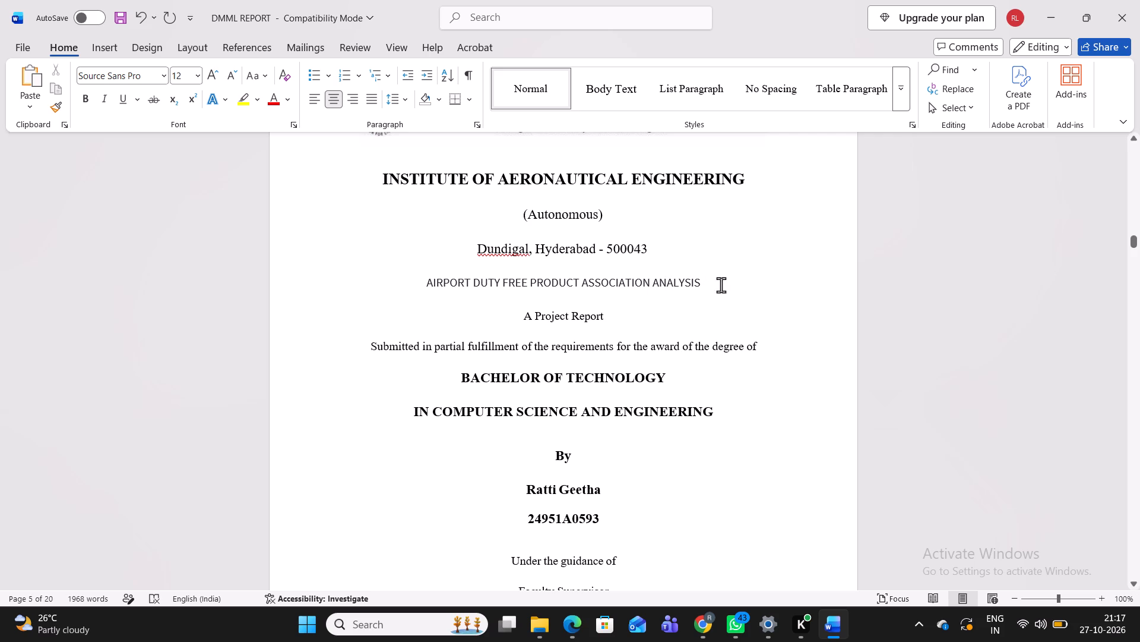
Make the whole AIRPORT DUTY FREE PRODUCT ASSOCIATION ANALYSIS title on the cover page bold.
left_click_drag(704, 282, 473, 274)
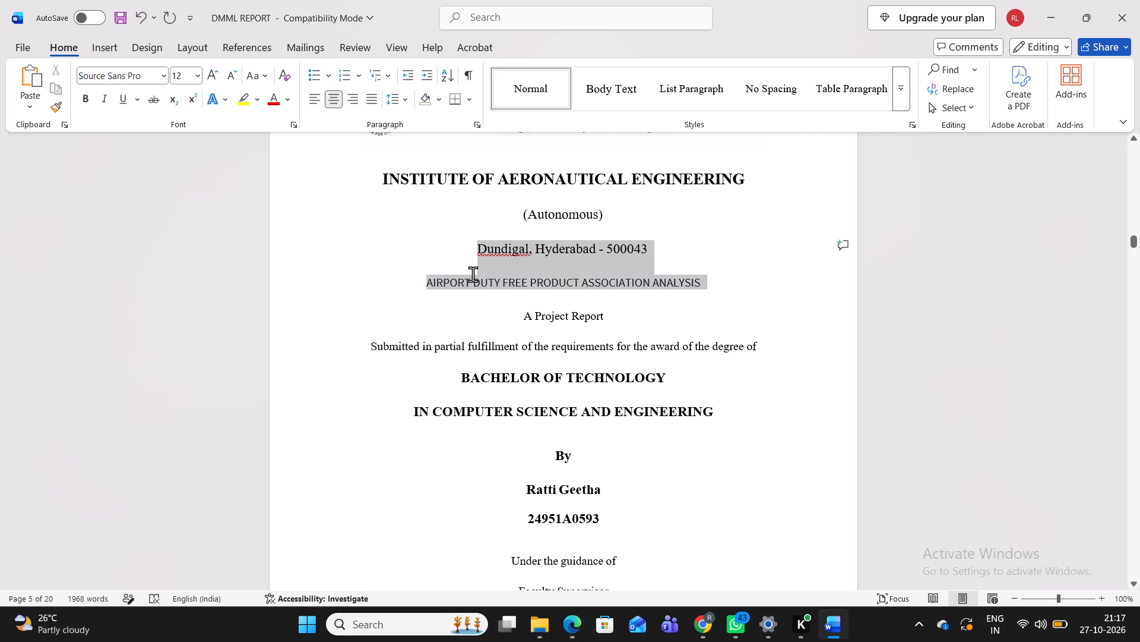
left_click_drag(473, 274, 430, 285)
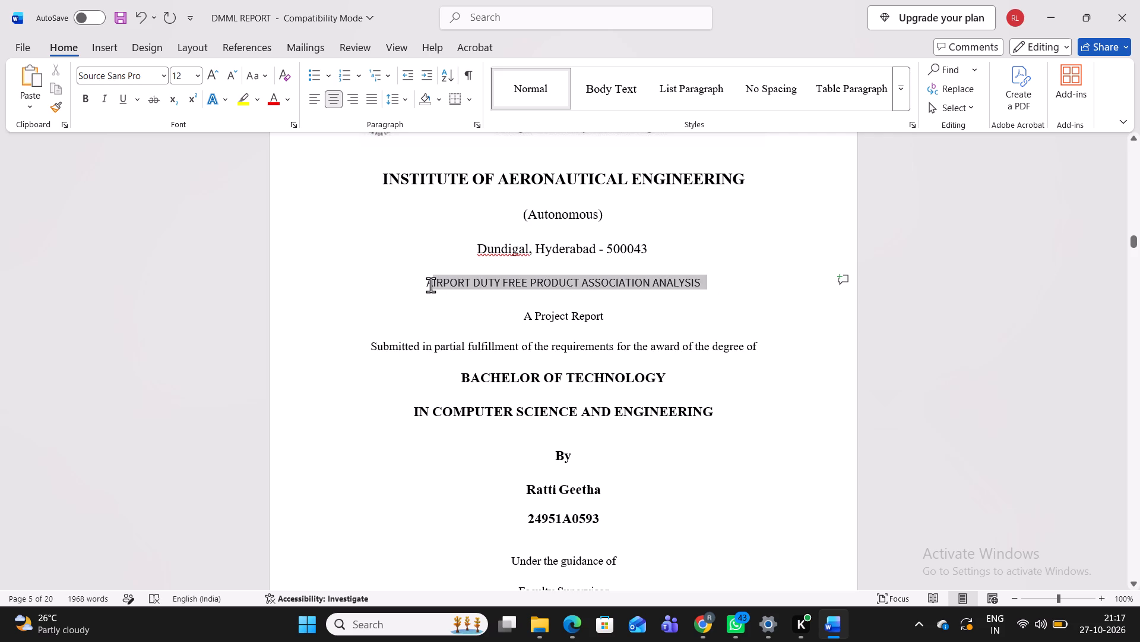
left_click_drag(430, 285, 419, 282)
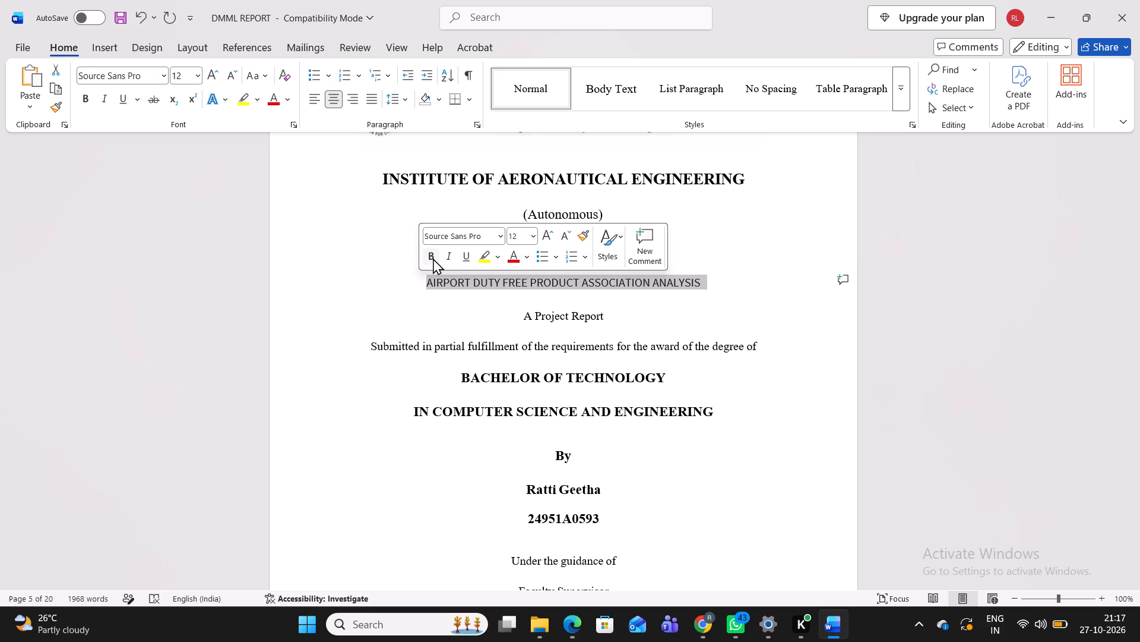
left_click(433, 258)
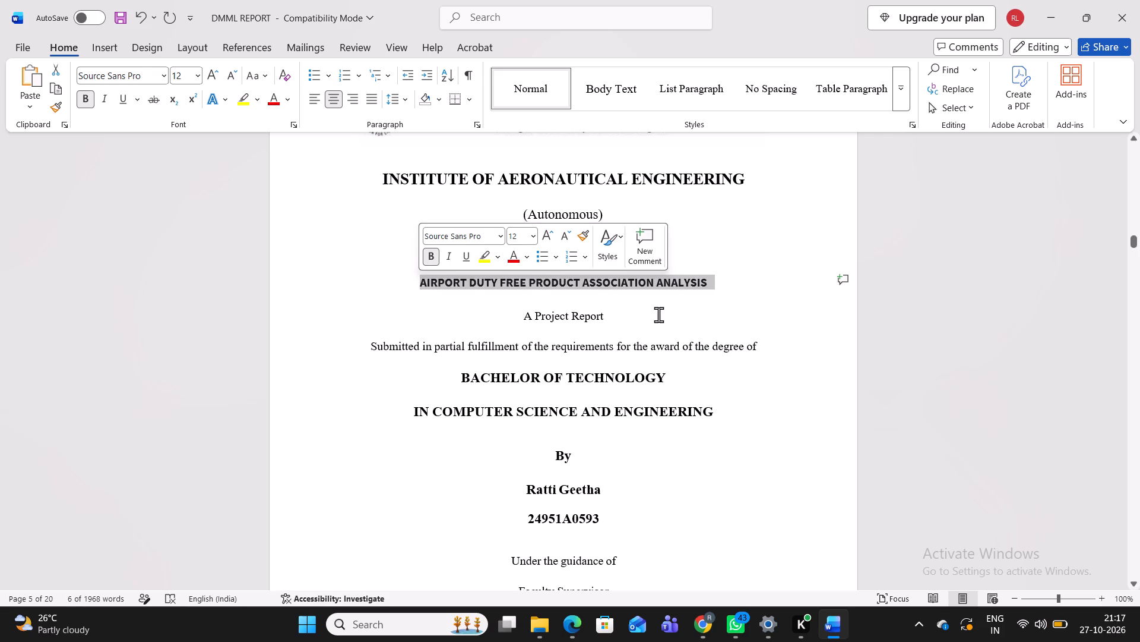
left_click(658, 314)
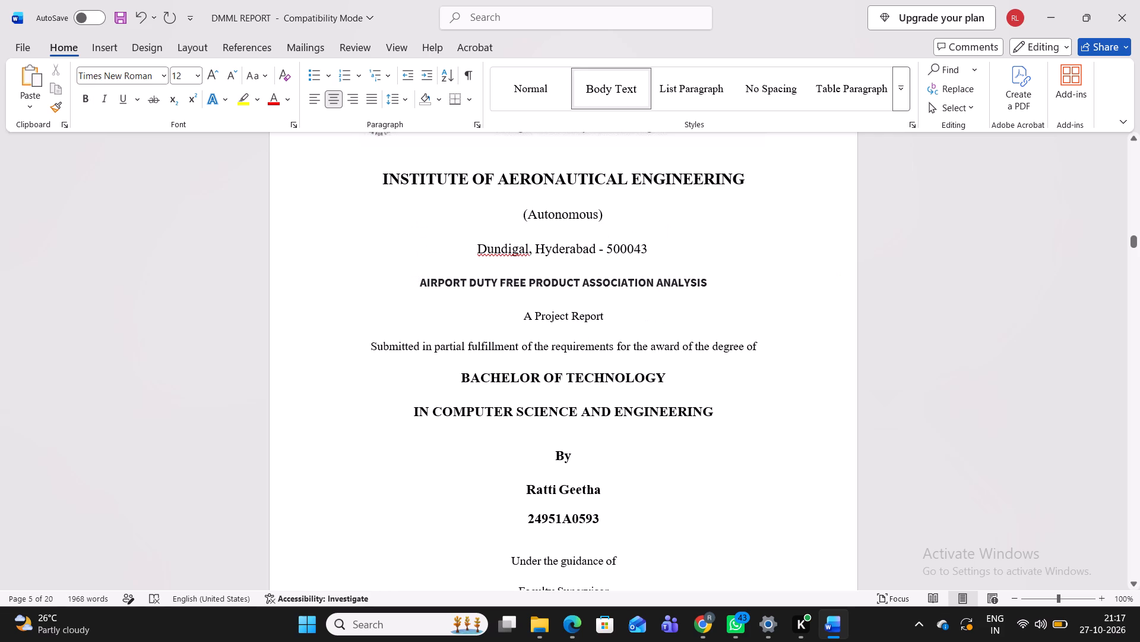
Set the font of the cover page project title to Times New Roman.
left_click_drag(730, 282, 416, 281)
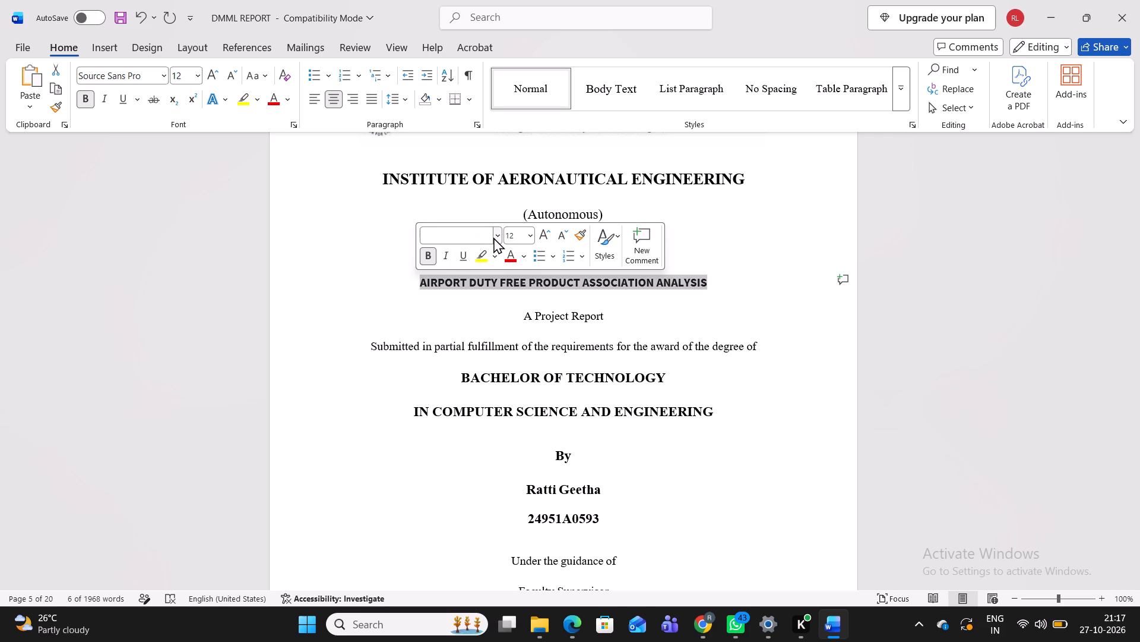
left_click(493, 237)
left_click(493, 237)
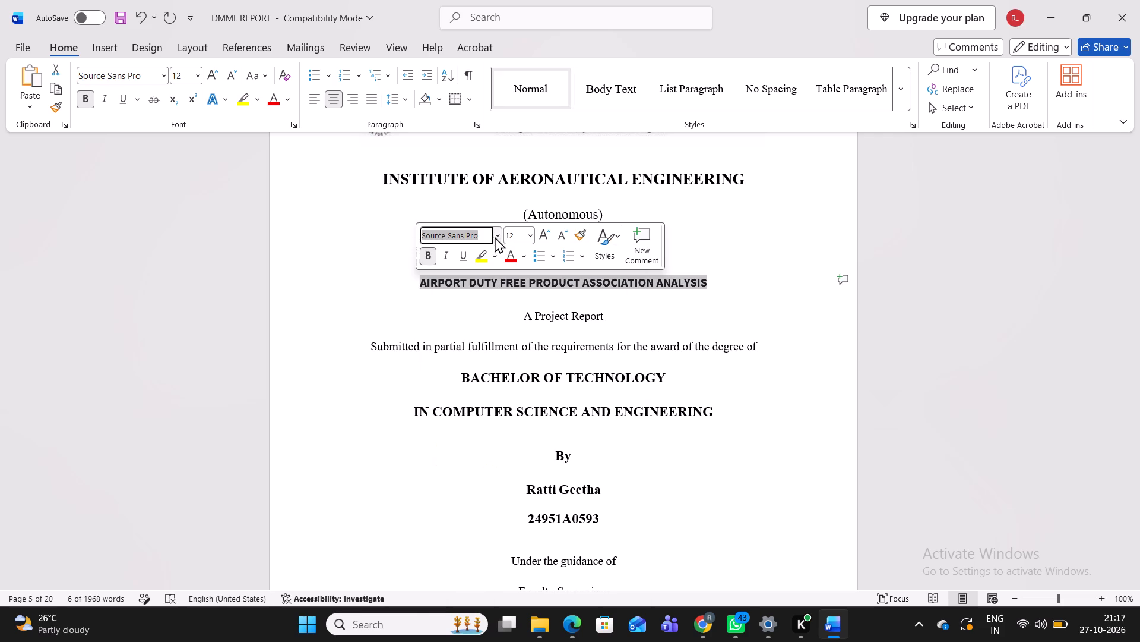
left_click(498, 234)
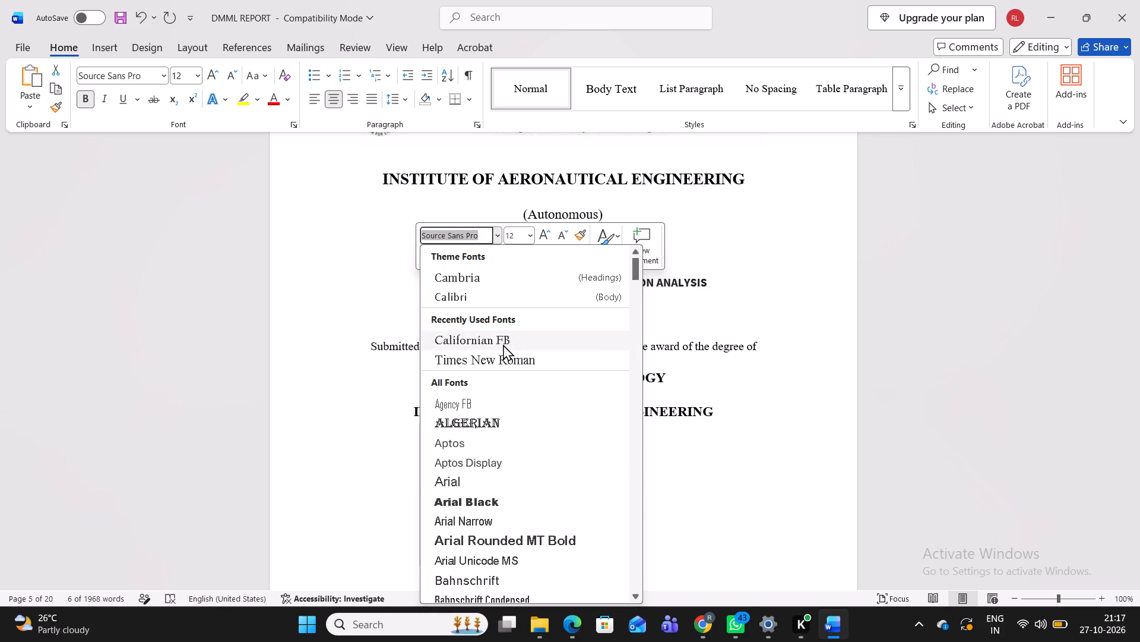
left_click(503, 357)
left_click(359, 277)
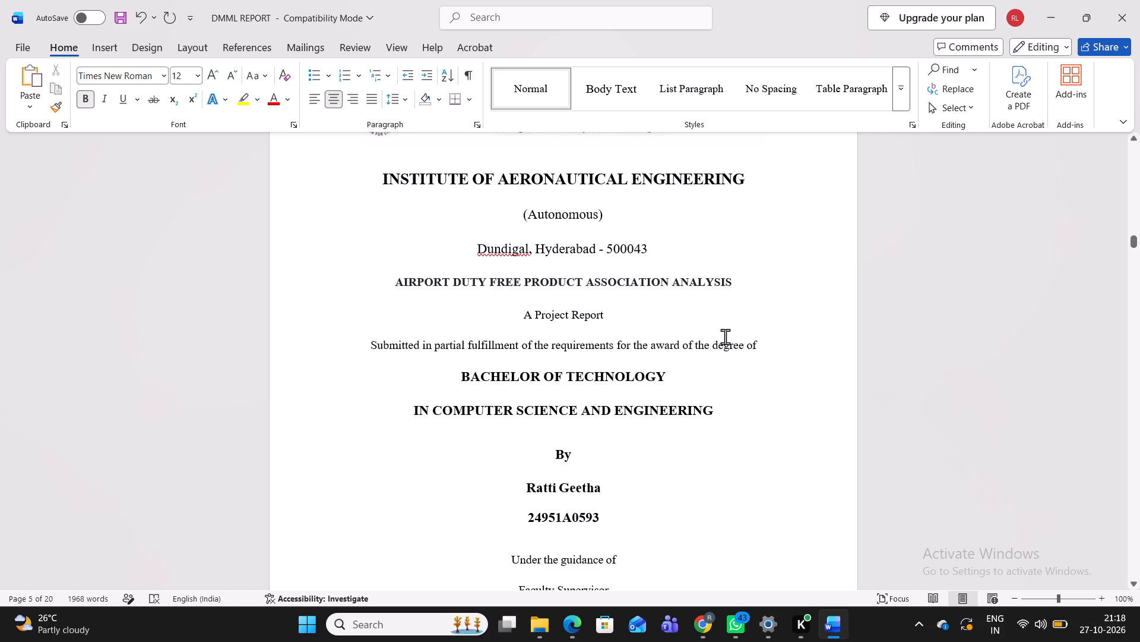
Copy the complete formatted project title from the cover page.
left_click_drag(743, 285, 429, 287)
left_click_drag(429, 287, 389, 276)
key("ctrl+c")
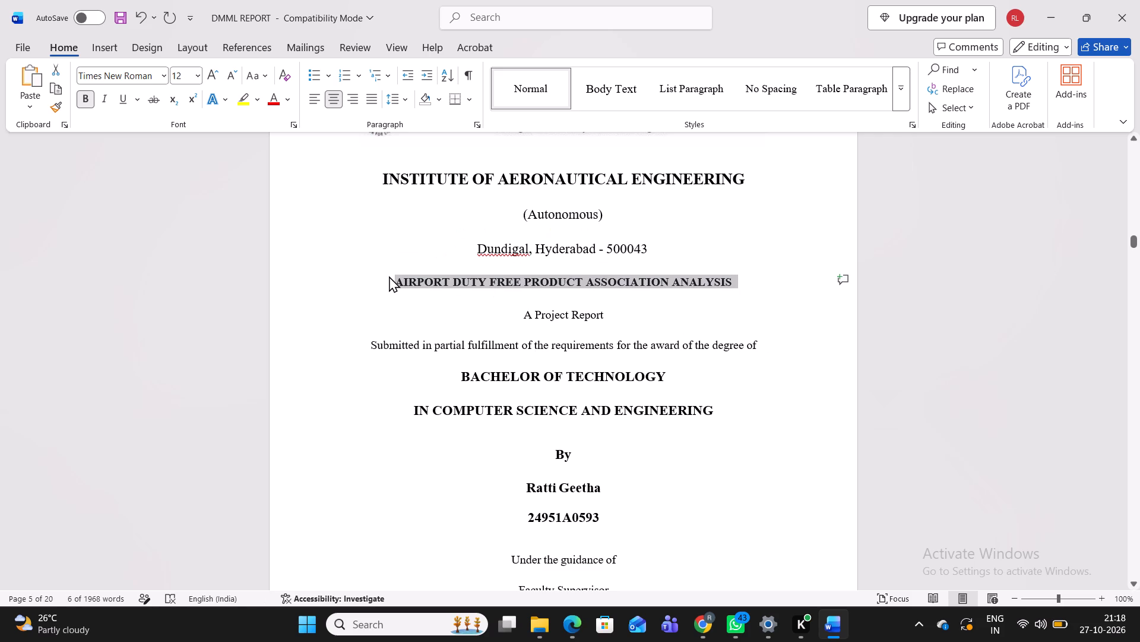
left_click(764, 443)
Replace the student name under "By" on the cover page with the submitting student's name, keeping the roll number on its own line.
scroll(764, 443, "down", 1)
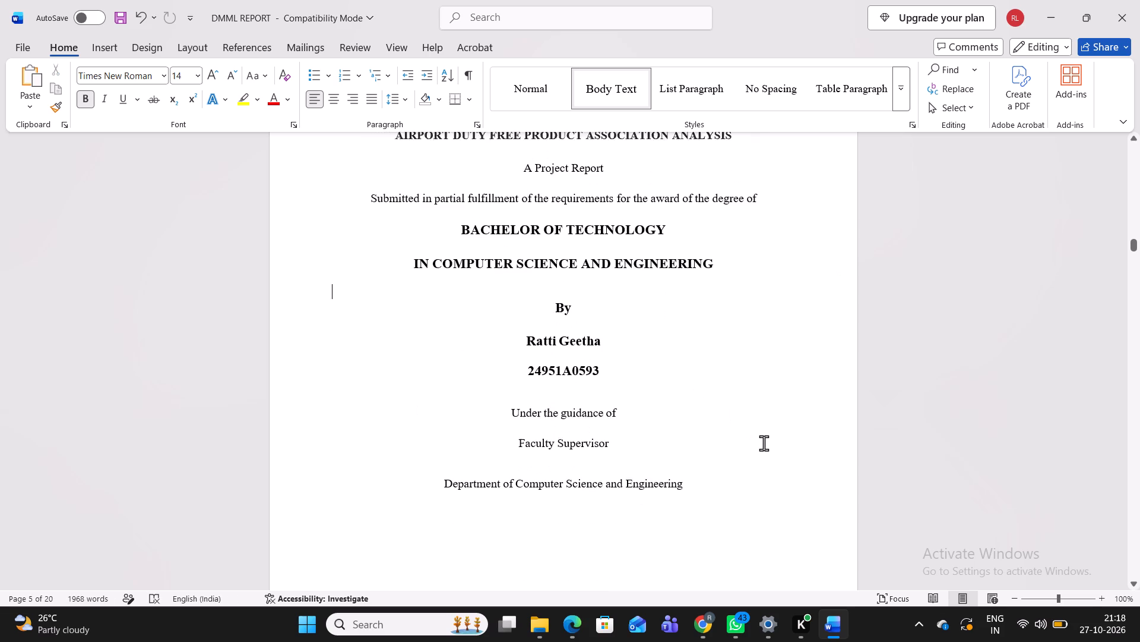
scroll(764, 443, "down", 1)
left_click_drag(610, 321, 571, 317)
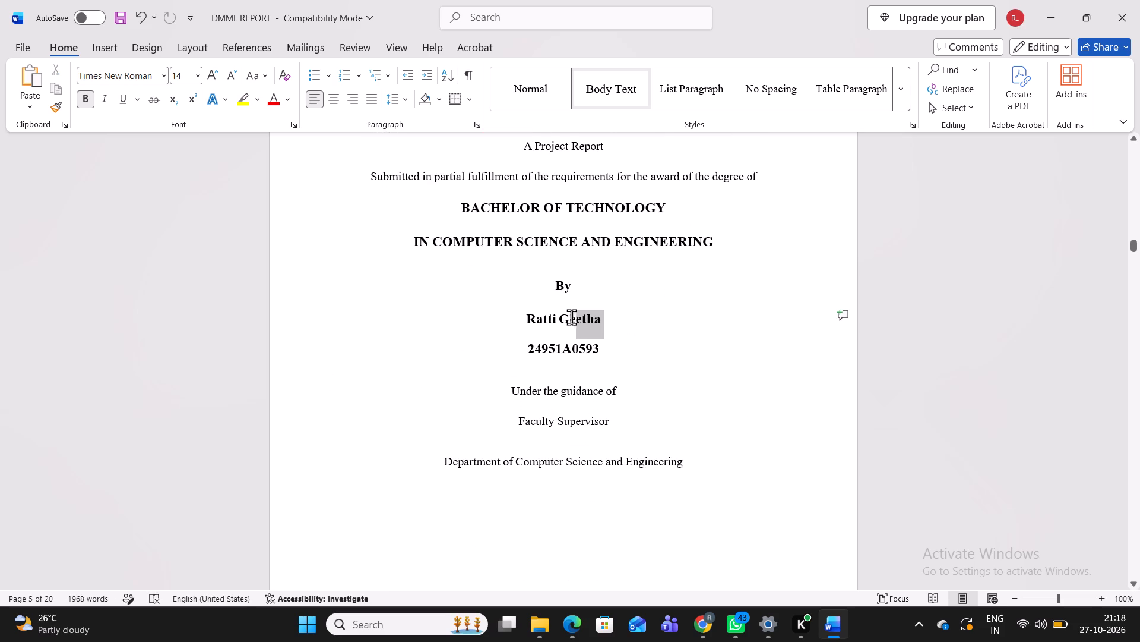
left_click_drag(571, 317, 533, 317)
key("BackSpace")
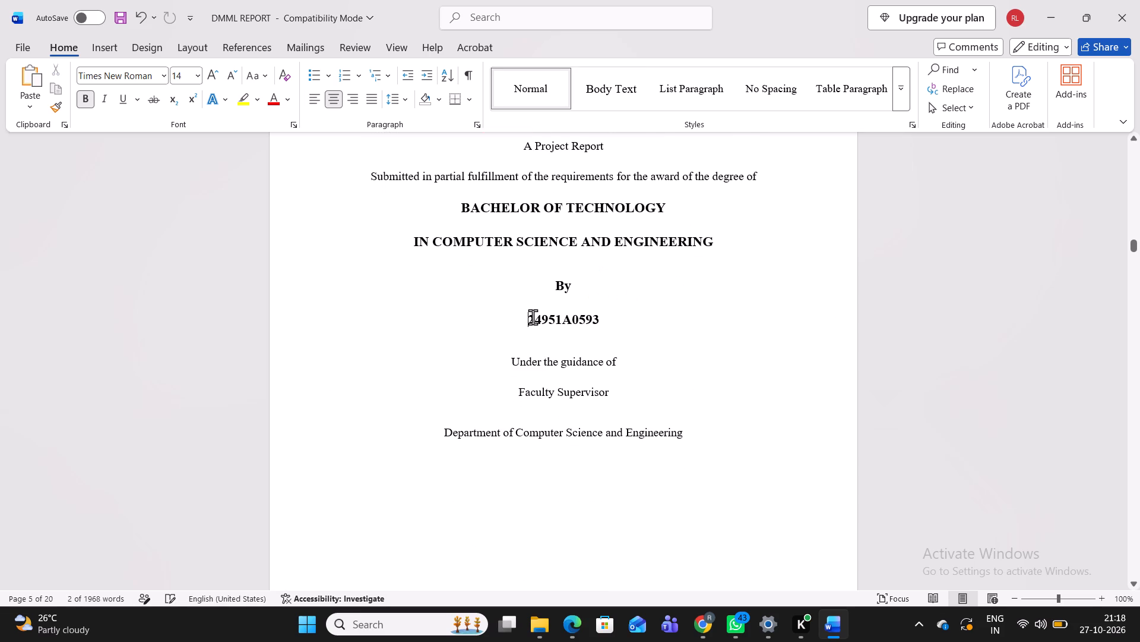
key("l")
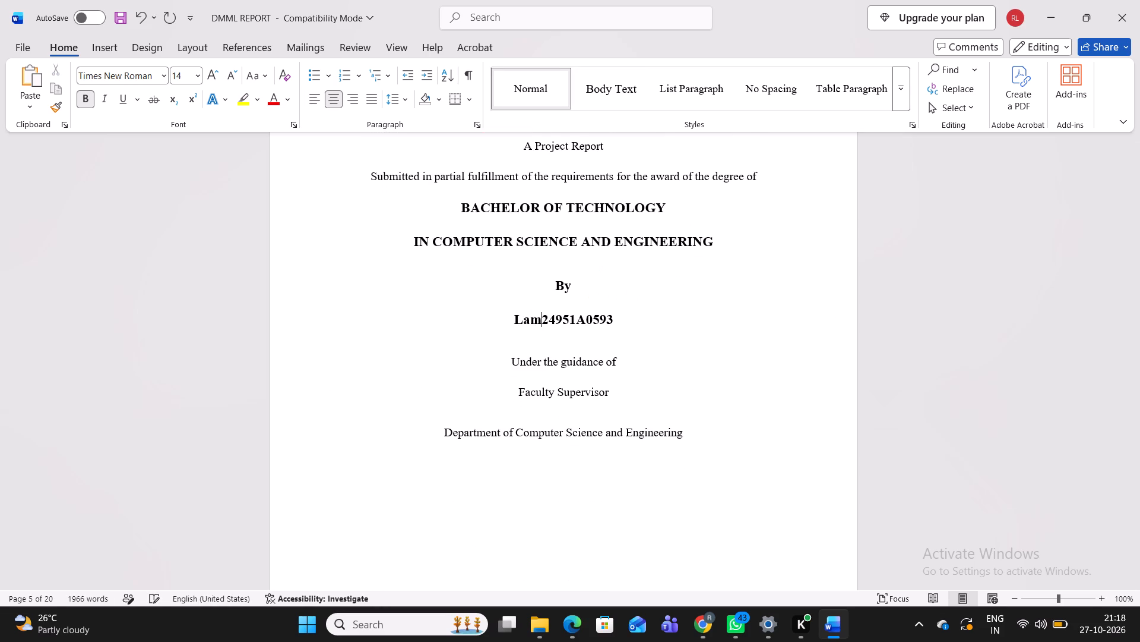
key("BackSpace")
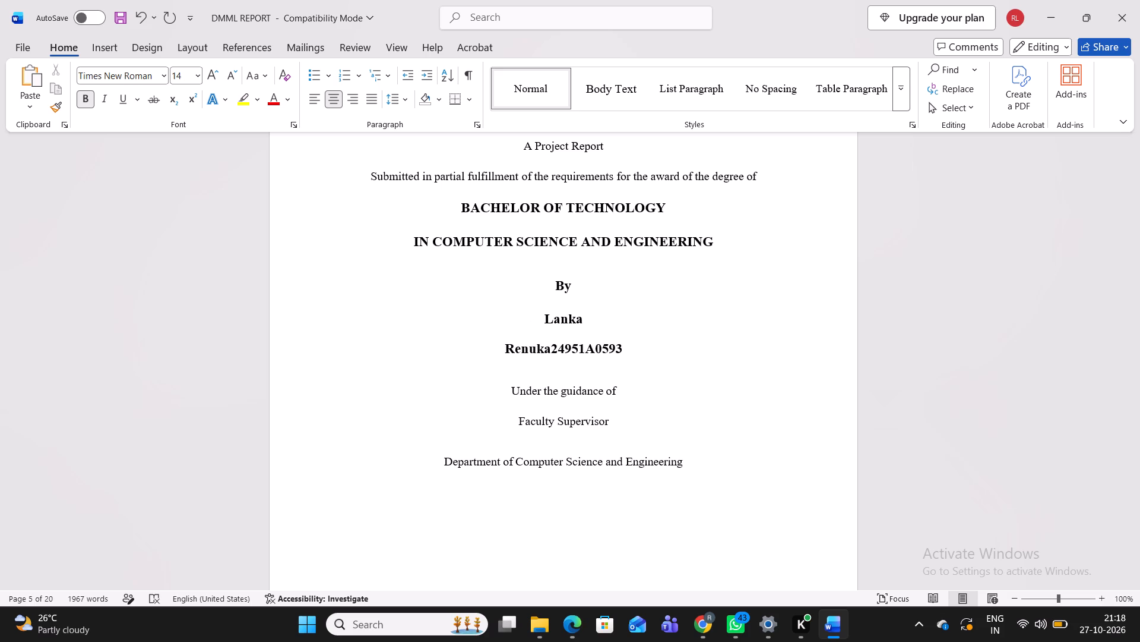
left_click(507, 343)
key("BackSpace")
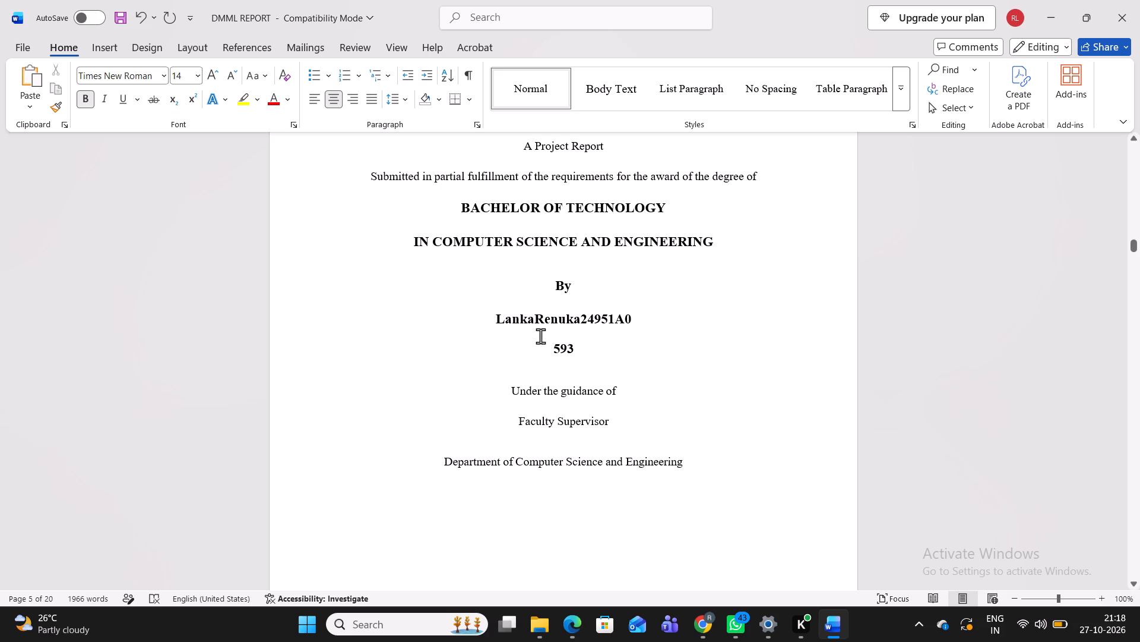
key("space")
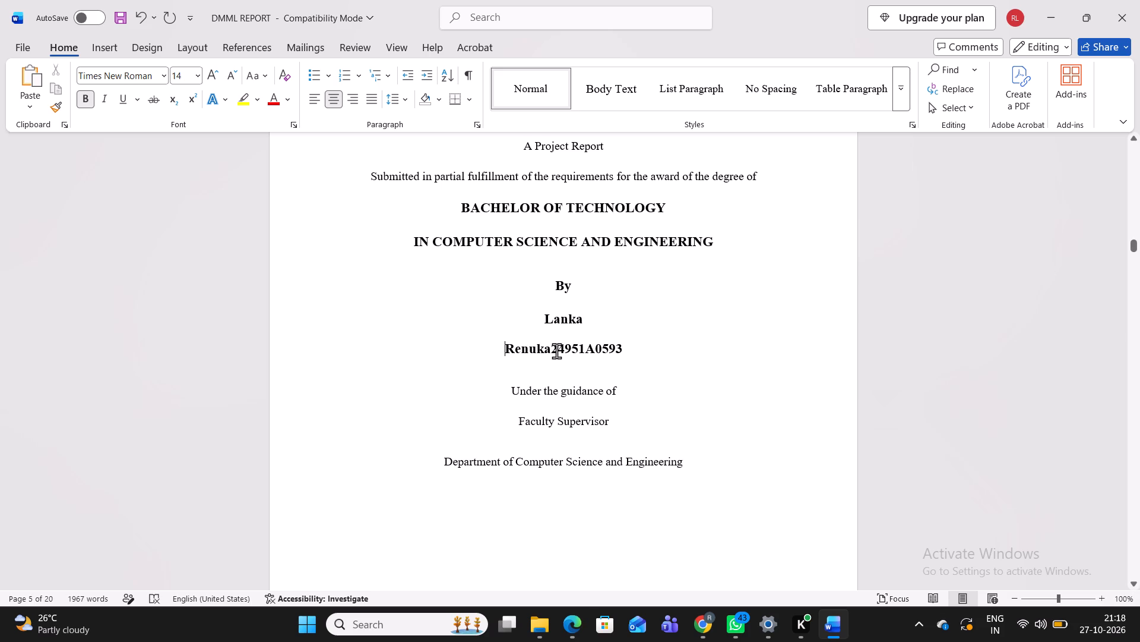
left_click(550, 347)
key("Return")
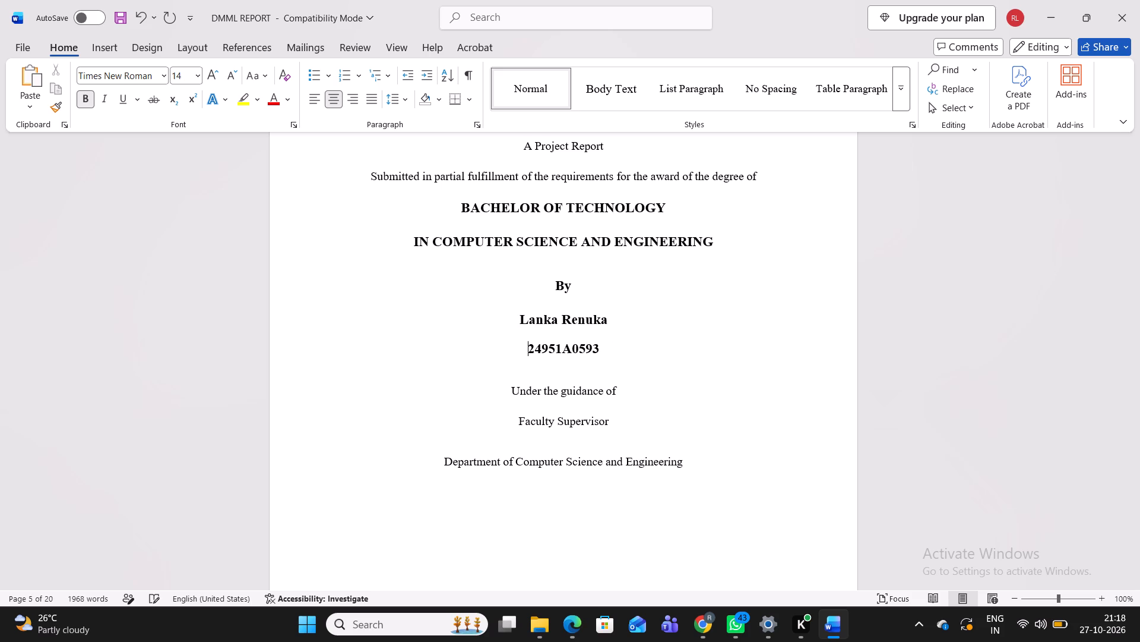
Change the ending of the roll number on the cover page to match the submitting student's own roll number.
left_click(603, 347)
key("BackSpace")
key("BackSpace")
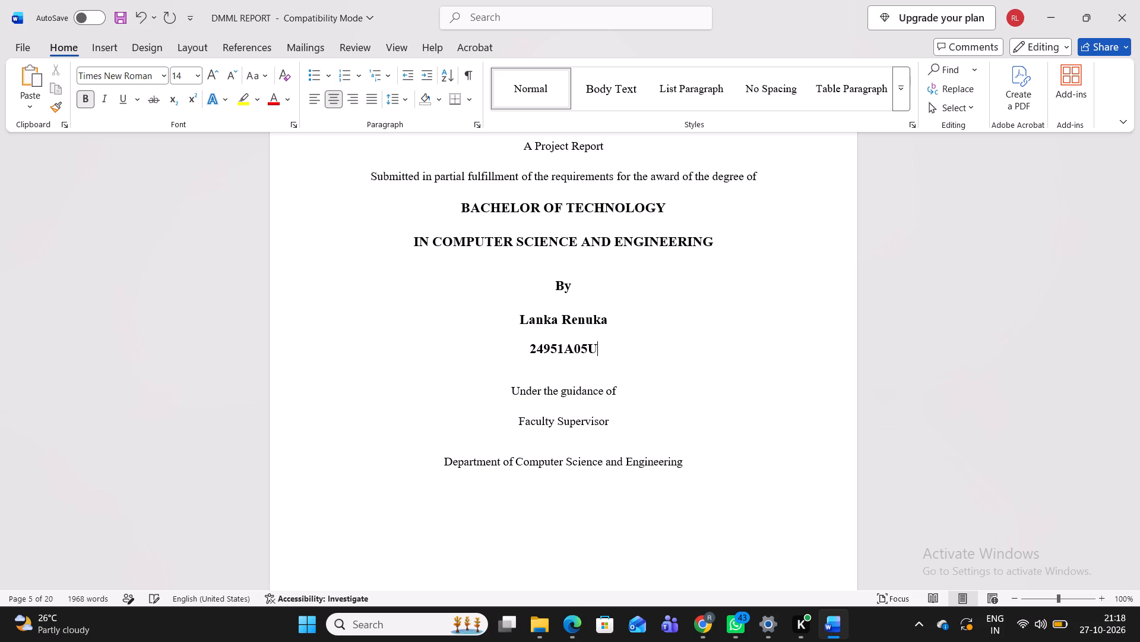
key("0")
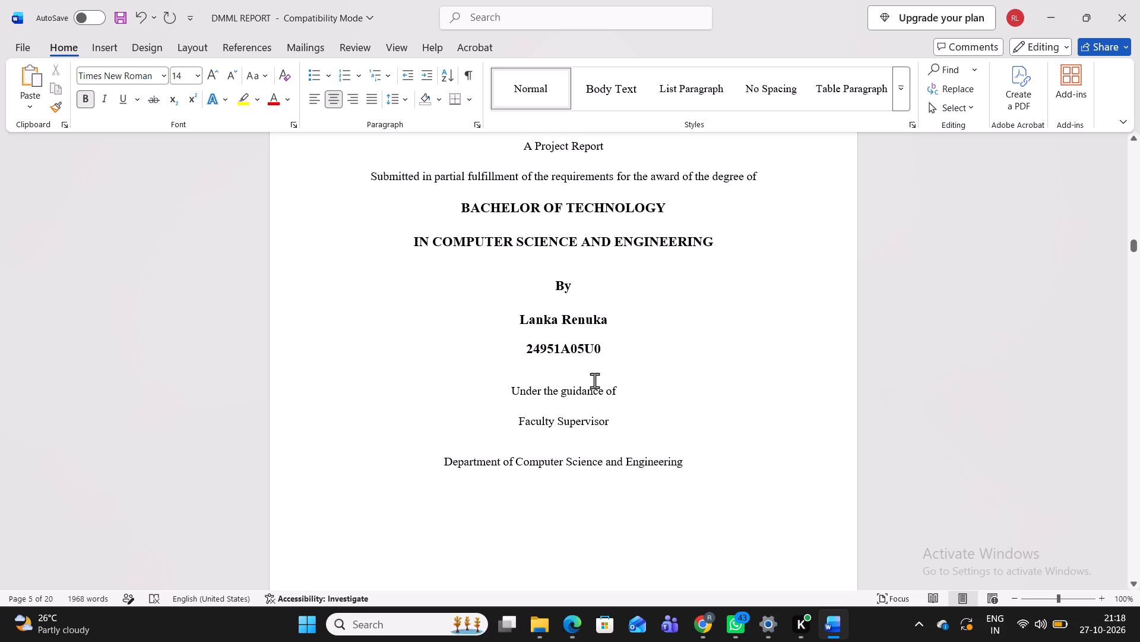
Replace the project title in the certificate statement with the copied AIRPORT DUTY FREE PRODUCT ASSOCIATION ANALYSIS, joining the following text onto the same paragraph.
scroll(598, 414, "down", 6)
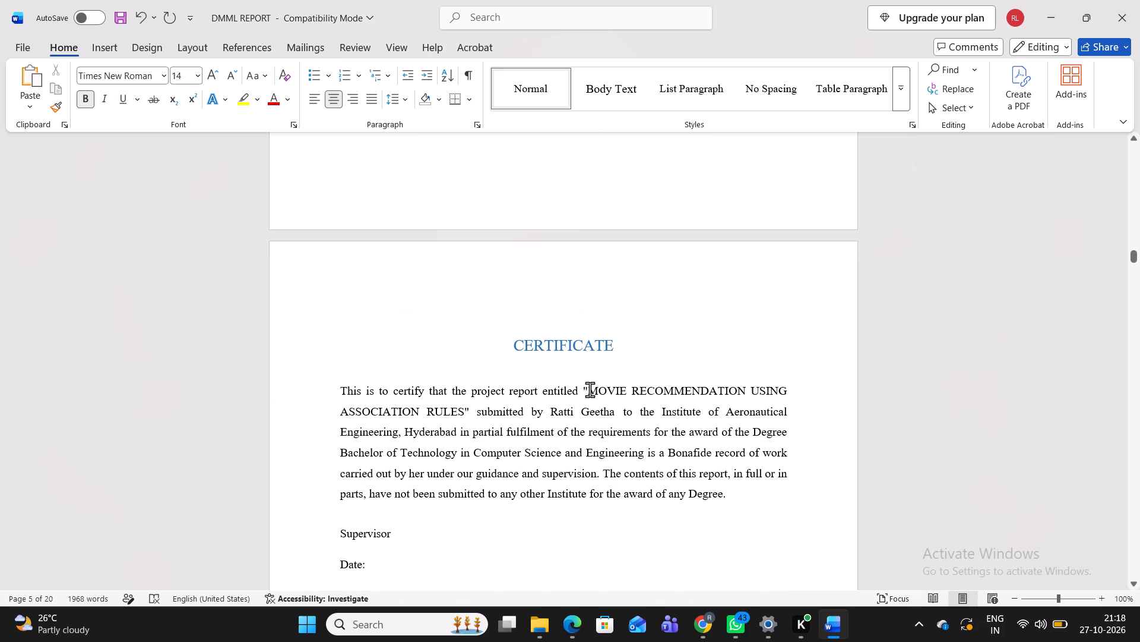
left_click_drag(590, 389, 462, 412)
key("ctrl+v")
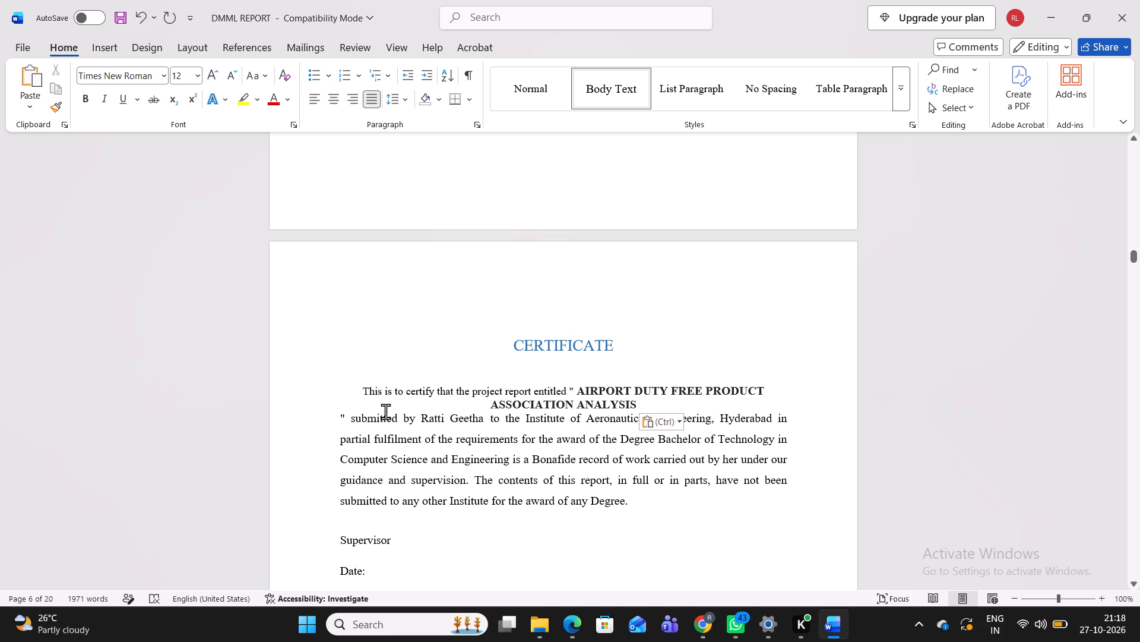
key("BackSpace")
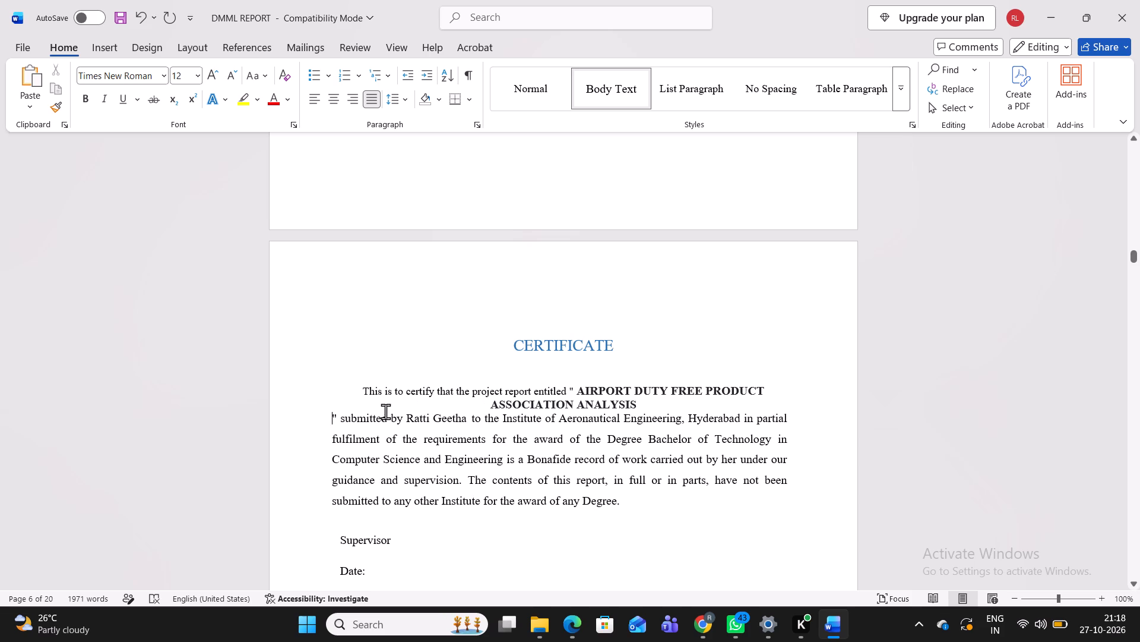
key("BackSpace")
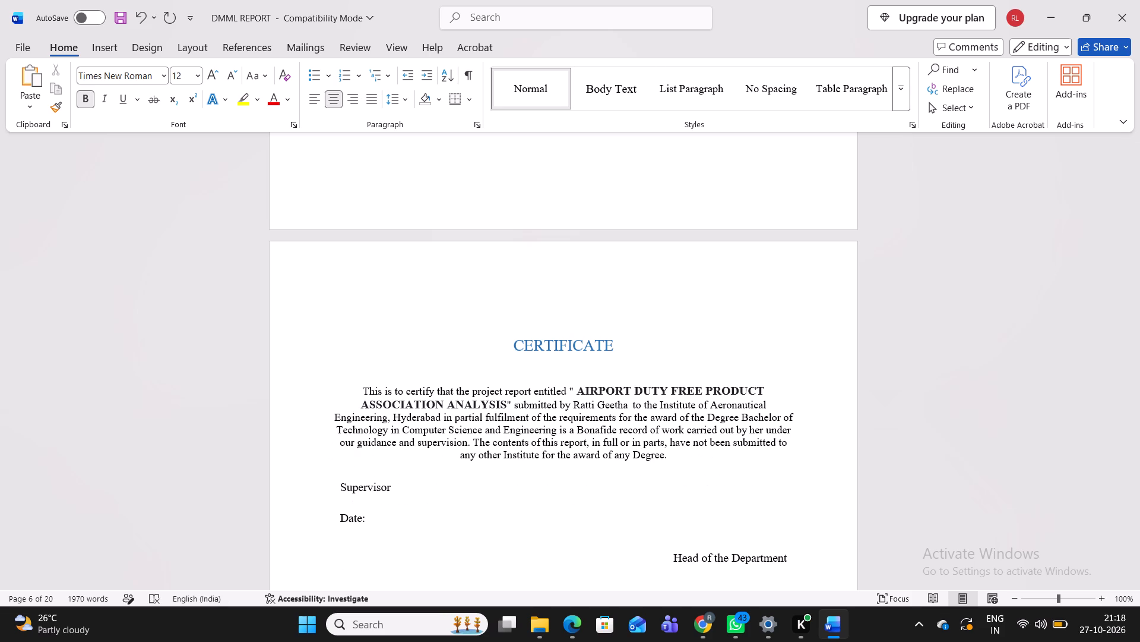
Replace the student name after "submitted by" in the certificate statement with the submitting student's name.
left_click(628, 408)
key("BackSpace")
key("BackSpace")
key("BackSpace")
key("BackSpace")
key("BackSpace")
key("BackSpace")
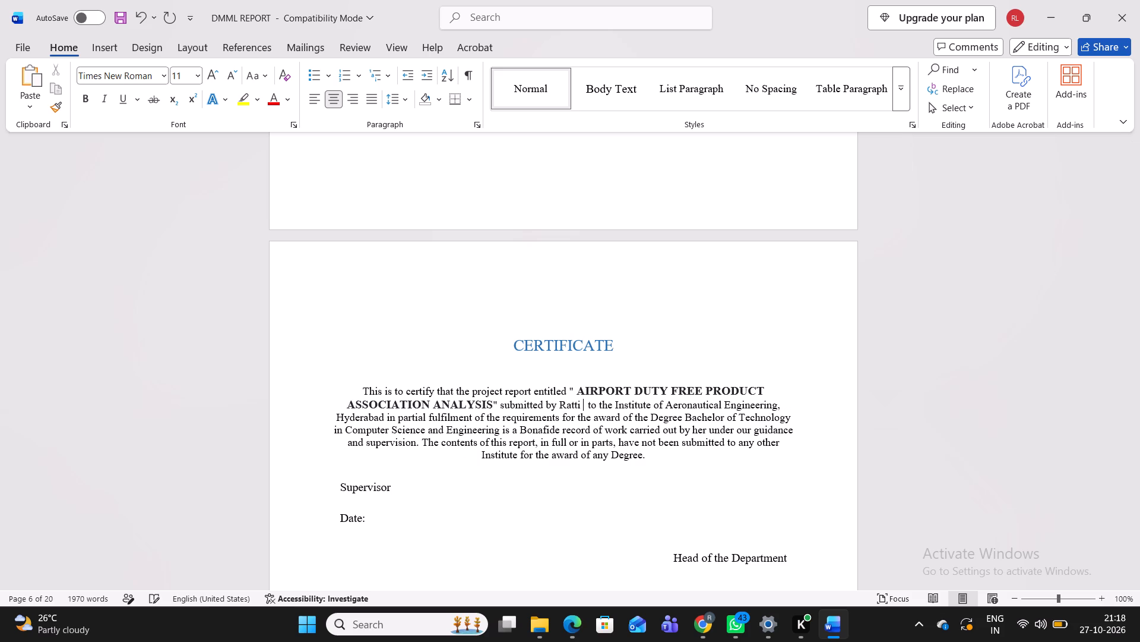
key("BackSpace")
key("BackSpace")
key("BackSpace")
key("BackSpace")
key("BackSpace")
key("BackSpace")
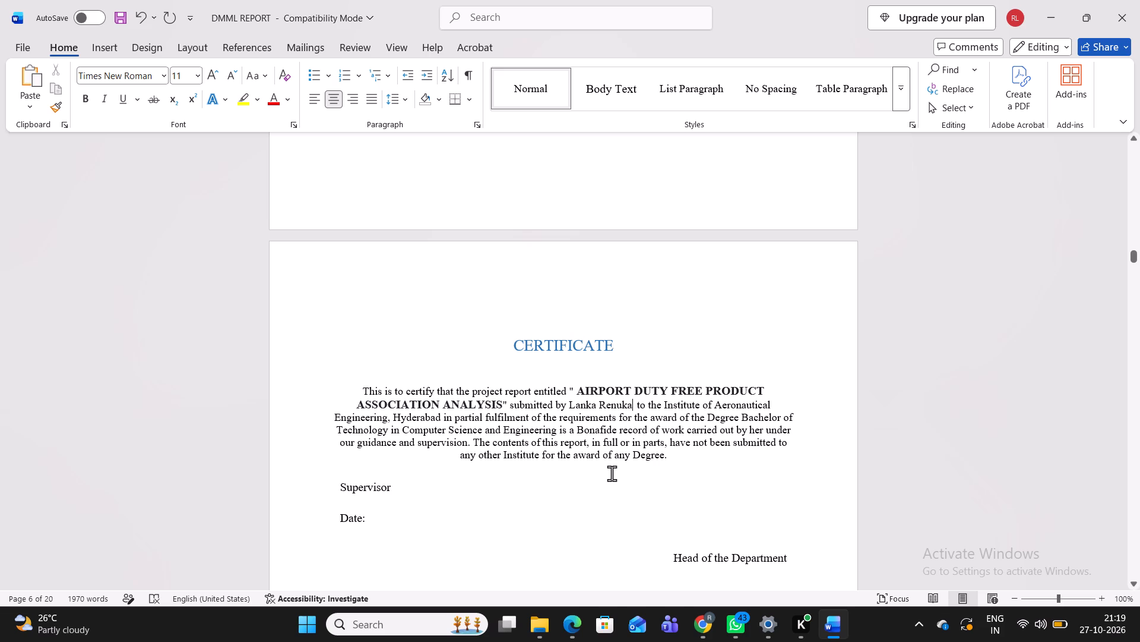
Go to the project title in the approval sheet statement.
scroll(612, 473, "down", 4)
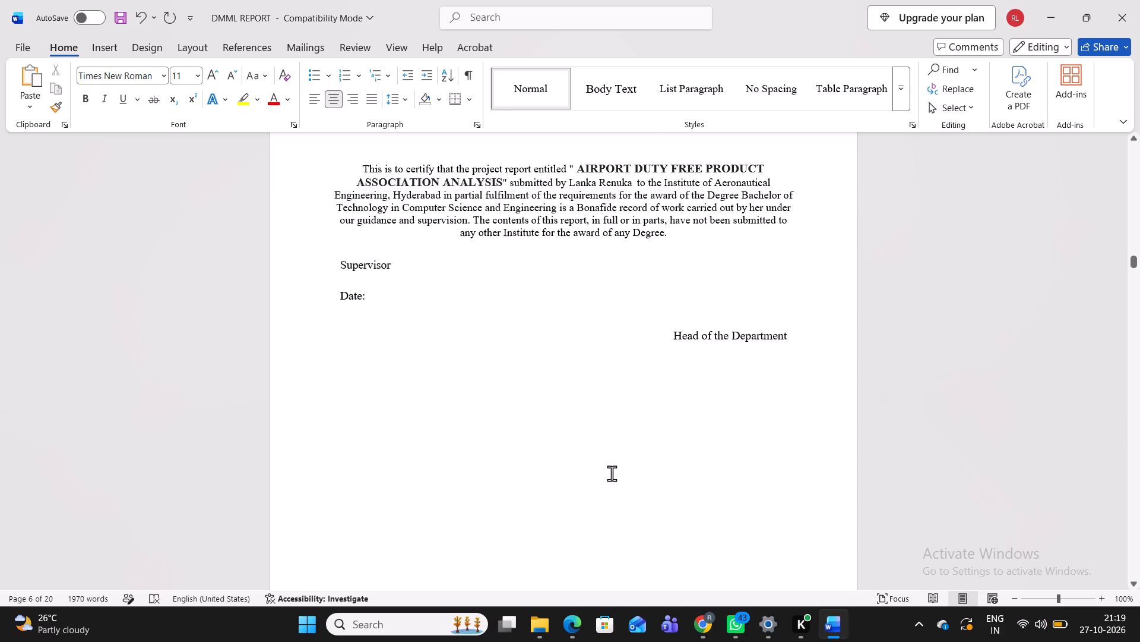
scroll(612, 473, "down", 11)
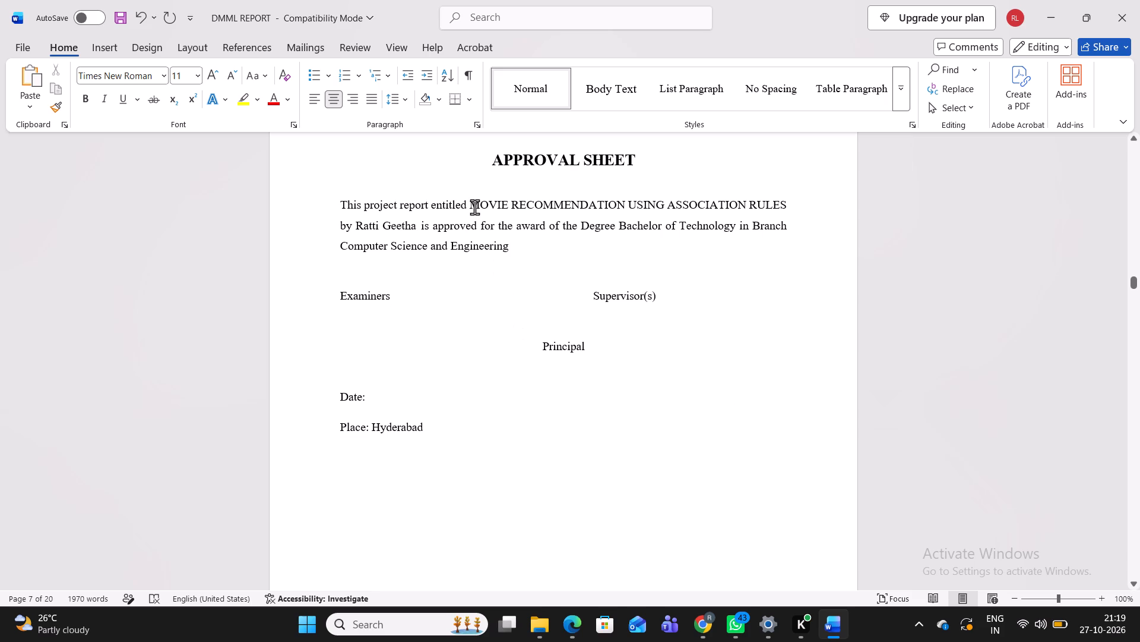
Paste the copied project title over "MOVIE RECOMMENDATION USING ASSOCIATION RULES" in the Approval Sheet.
left_click_drag(474, 207, 779, 207)
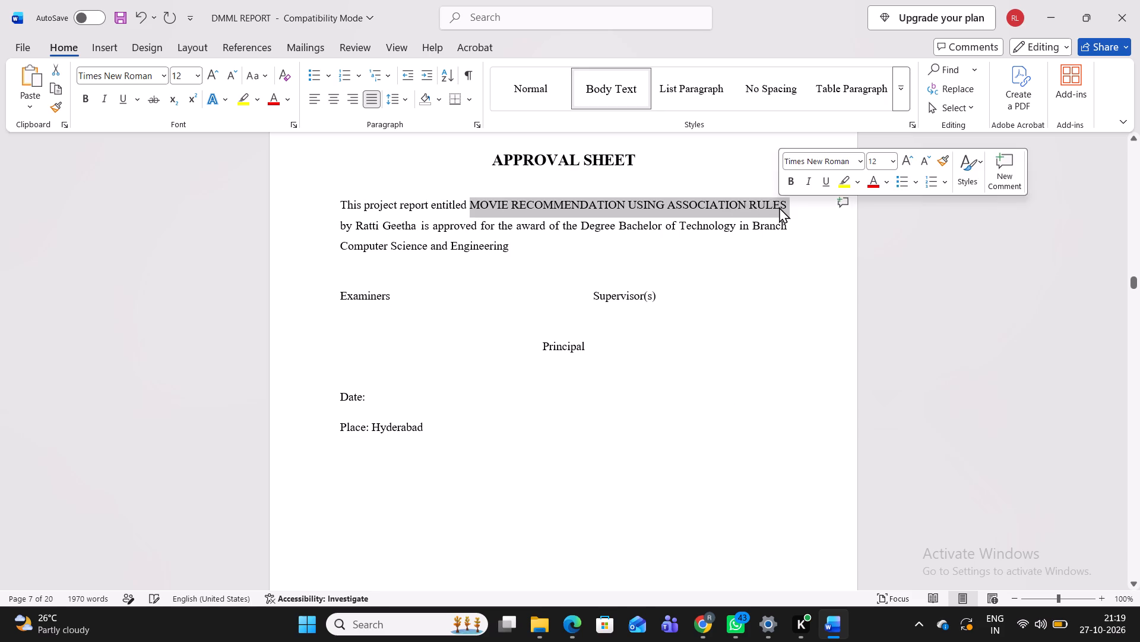
key("ctrl+v")
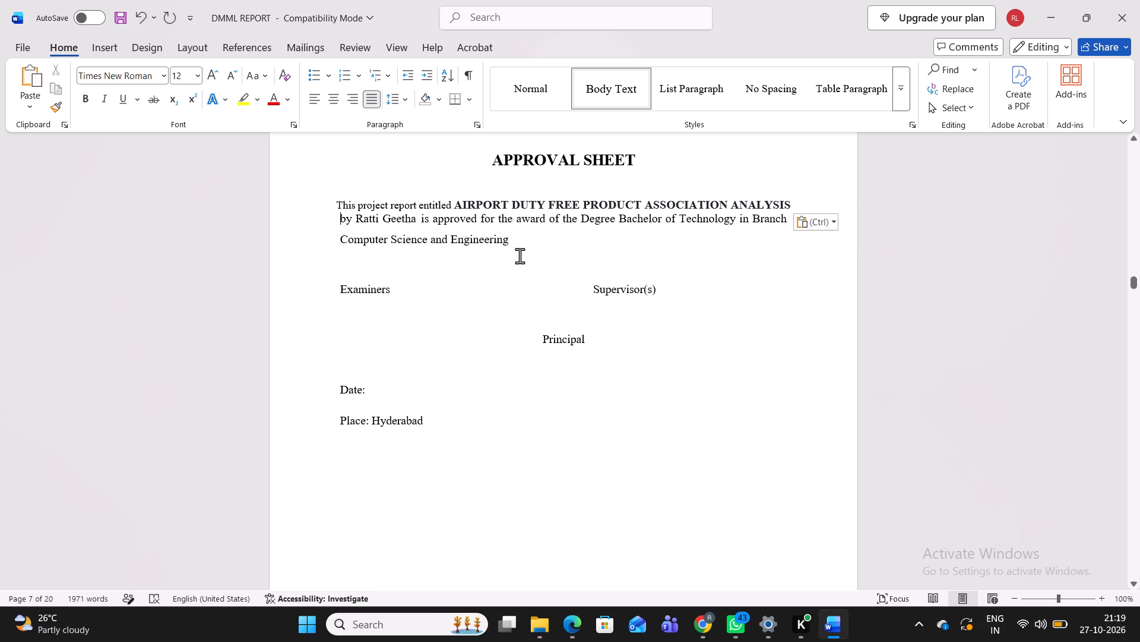
Replace the student name in the Approval Sheet paragraph with the submitting student's name.
left_click(418, 220)
key("BackSpace")
key("BackSpace")
key("BackSpace")
key("BackSpace")
key("BackSpace")
key("BackSpace")
key("BackSpace")
key("BackSpace")
key("BackSpace")
key("BackSpace")
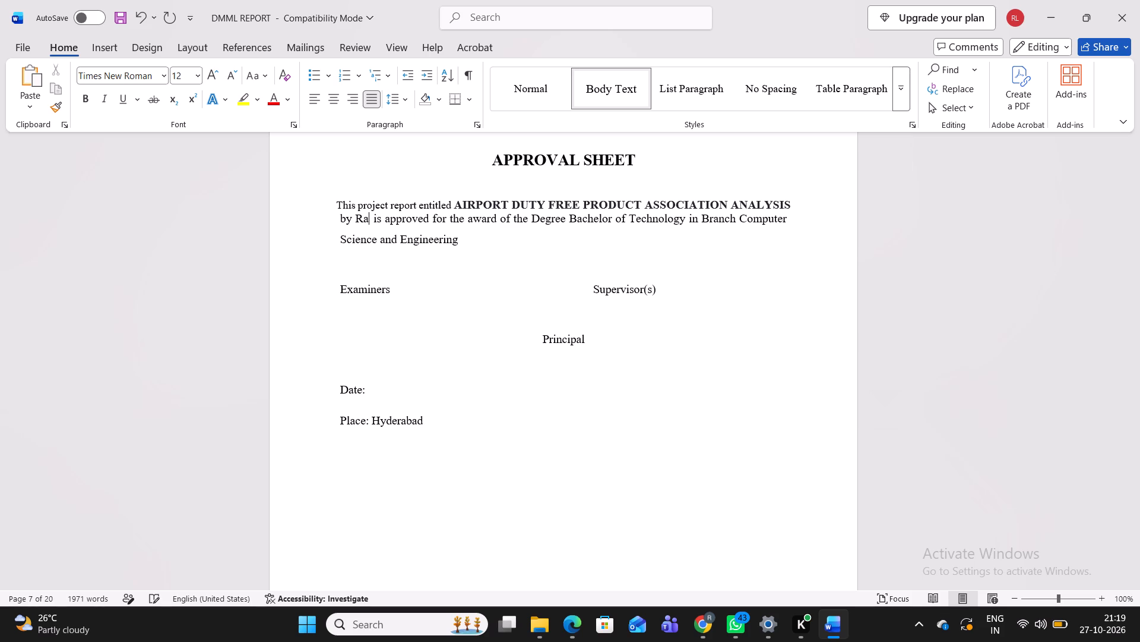
key("BackSpace")
key("BackSpace")
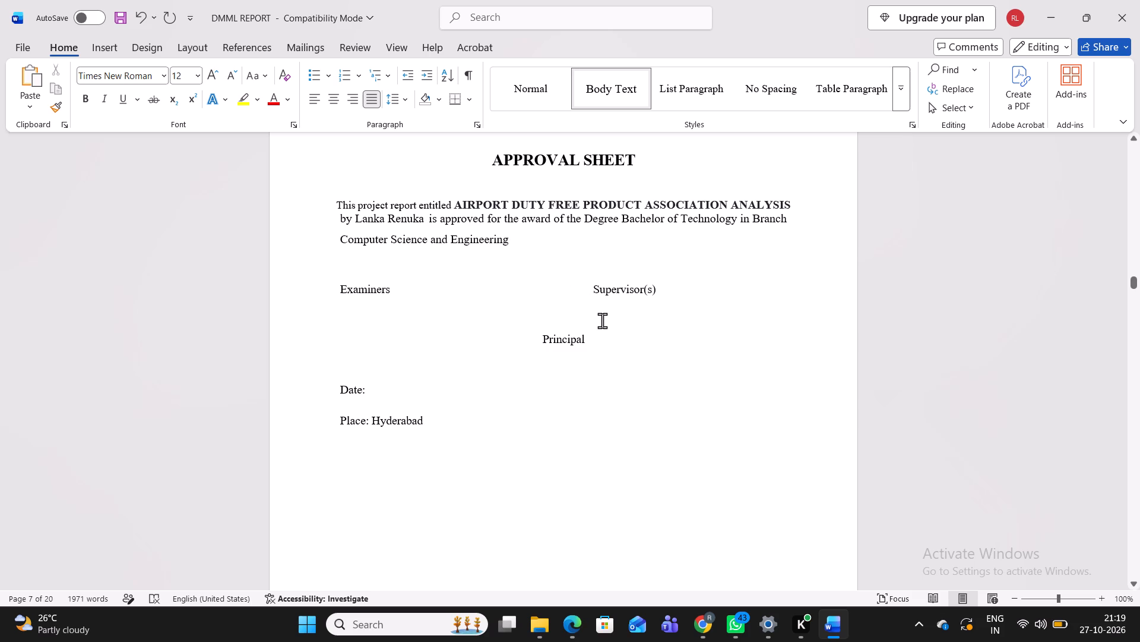
Insert spaces before "Principal" on the Approval Sheet to shift it roughly beneath "Supervisor(s)".
left_click(544, 340)
key("space")
key("space")
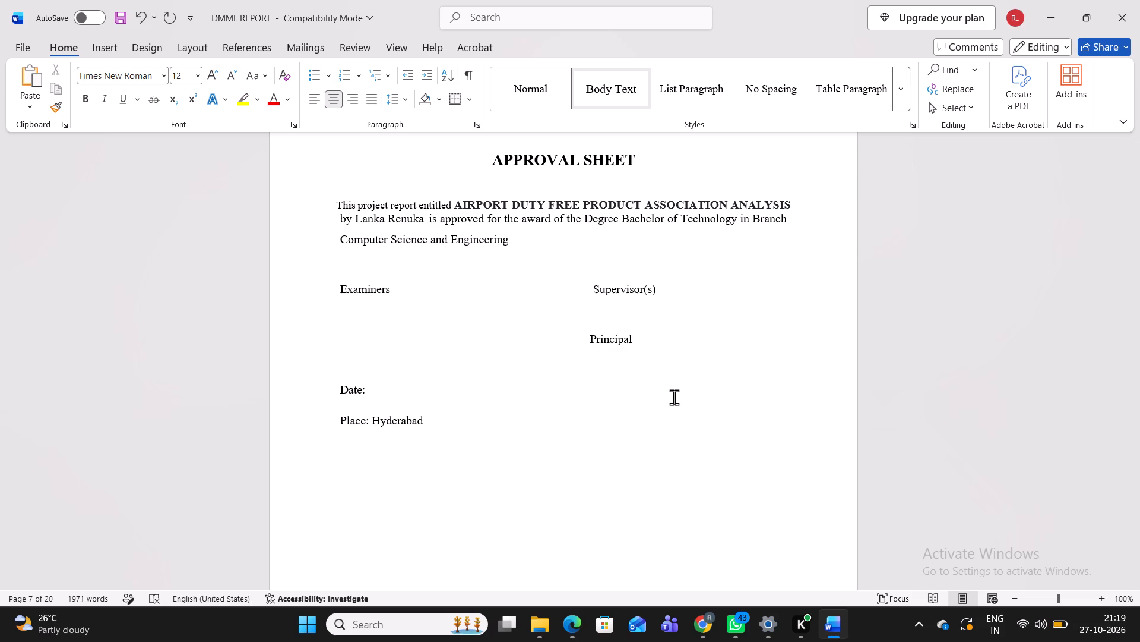
scroll(674, 397, "down", 3)
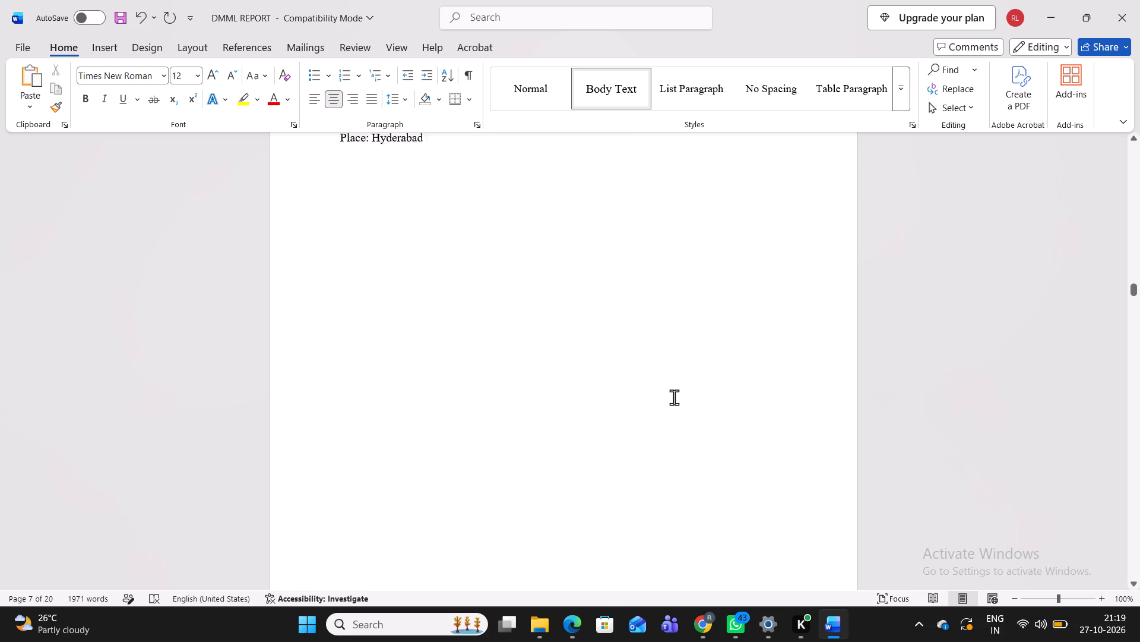
Replace the student name in the opening line of the Declaration paragraph with the submitting student's name.
scroll(674, 397, "down", 6)
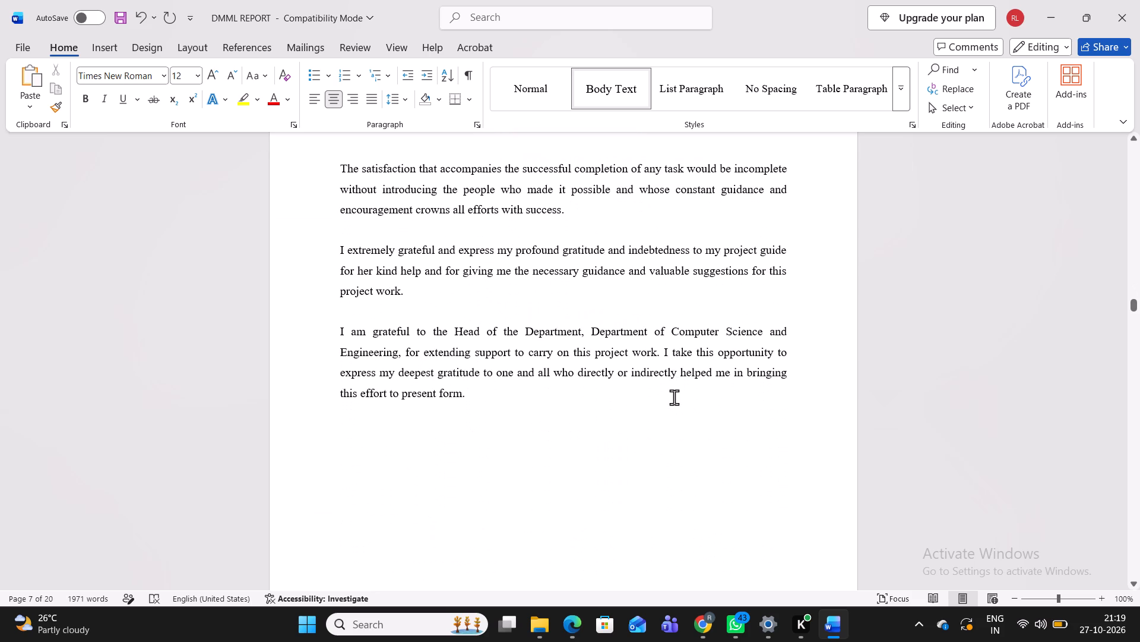
scroll(674, 397, "down", 9)
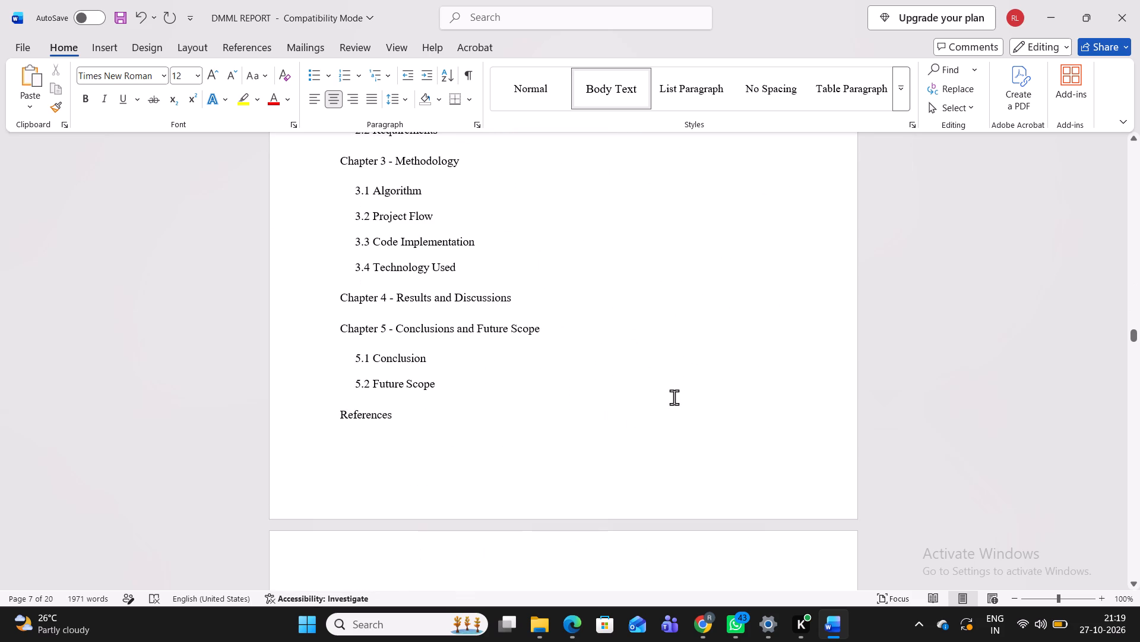
scroll(674, 397, "down", 5)
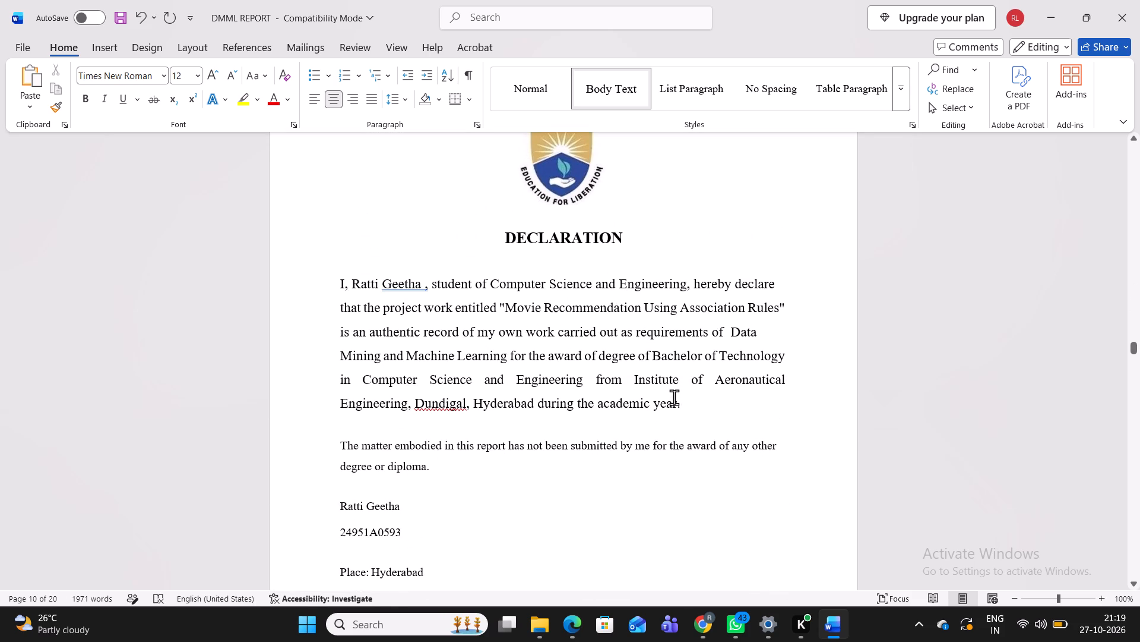
left_click(419, 281)
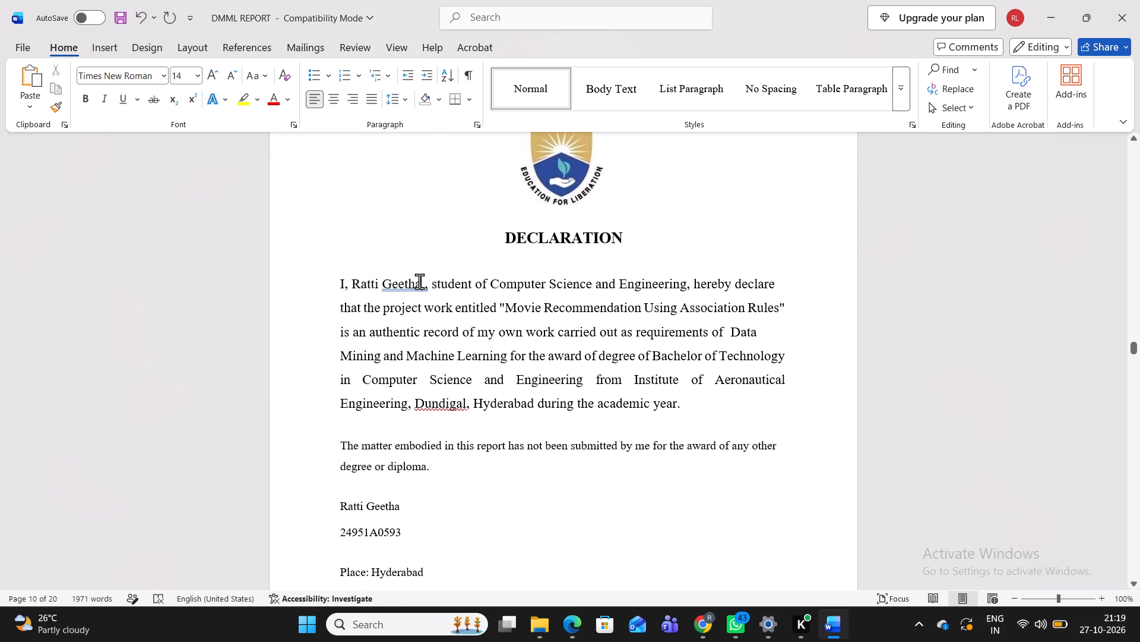
key("BackSpace")
key("BackSpace")
key("BackSpace")
key("BackSpace")
key("BackSpace")
key("BackSpace")
key("BackSpace")
key("BackSpace")
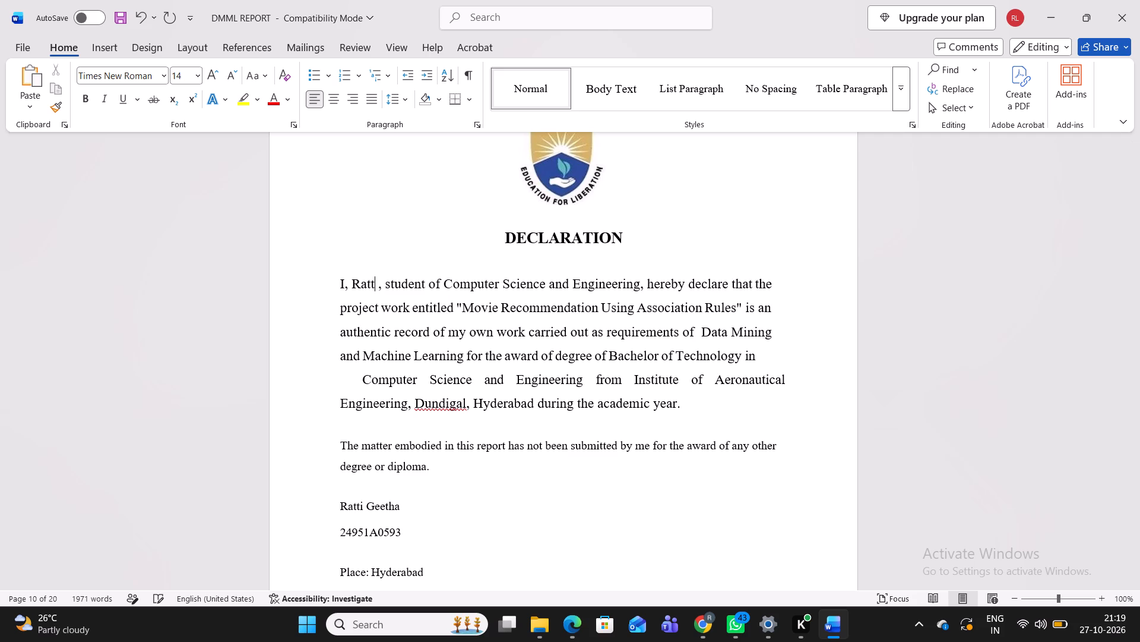
key("BackSpace")
key("BackSpace")
key("BackSpace")
key("BackSpace")
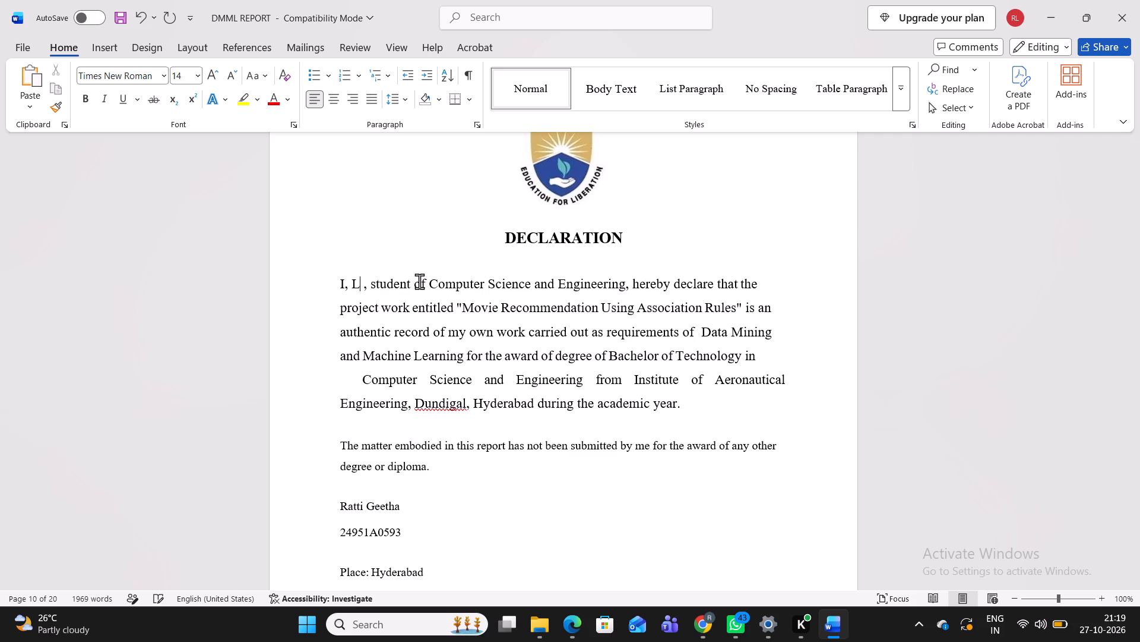
key("r")
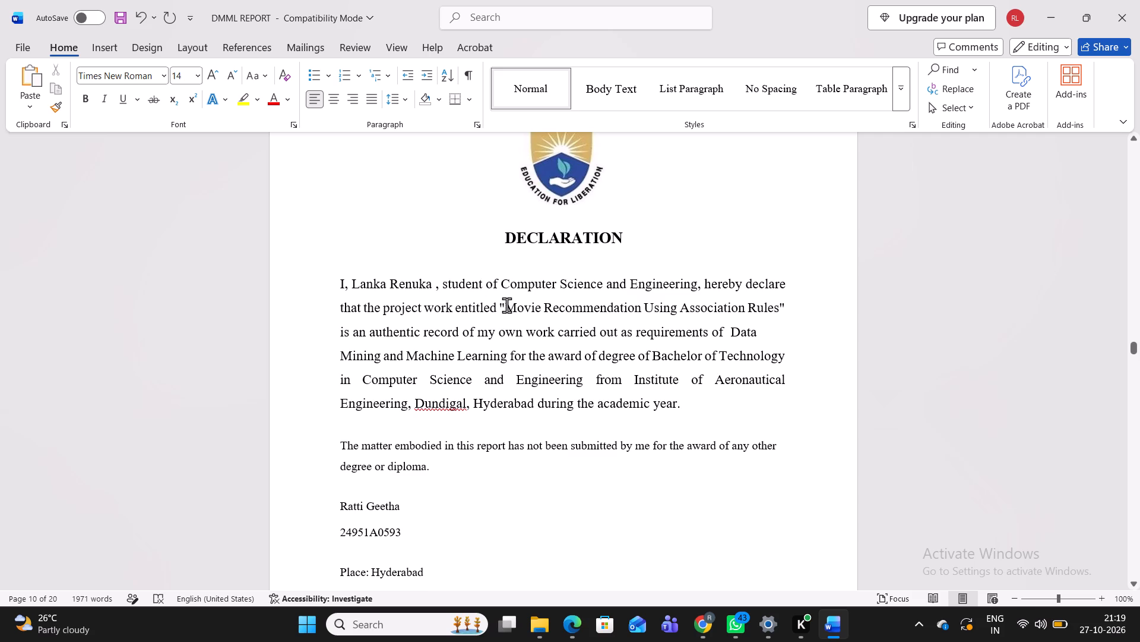
Paste the copied project title over "Movie Recommendation Using Association Rules" in the Declaration and remove the line break after it.
left_click_drag(505, 305, 551, 319)
left_click_drag(551, 319, 774, 305)
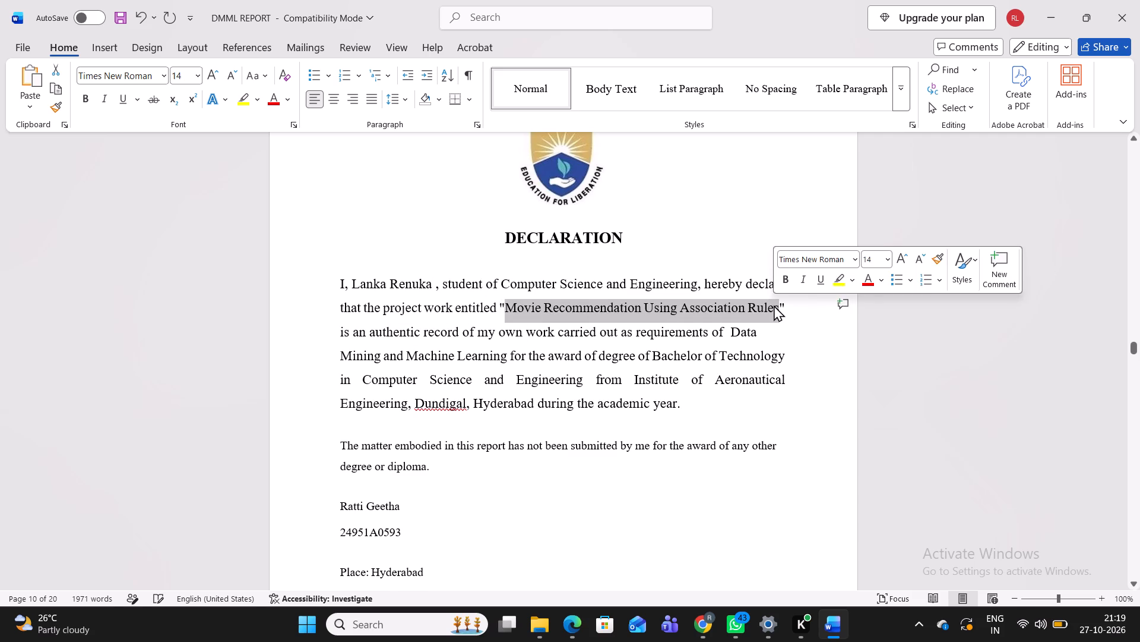
key("ctrl+v")
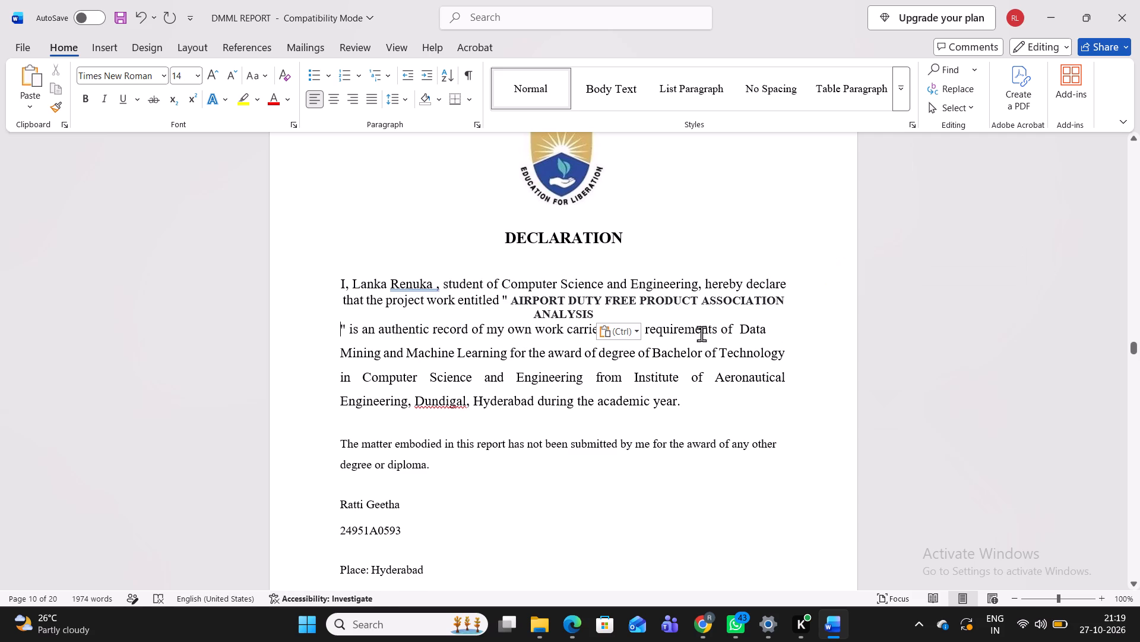
key("BackSpace")
key("BackSpace")
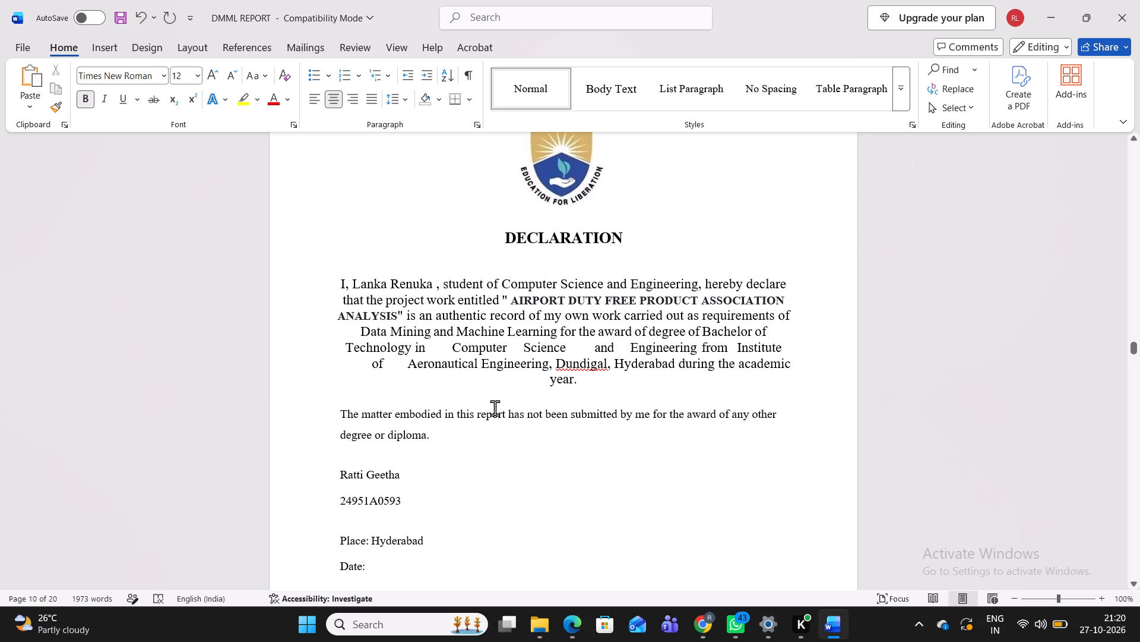
Replace the student name in the signature lines below the Declaration with the submitting student's name on a single line.
scroll(495, 408, "down", 1)
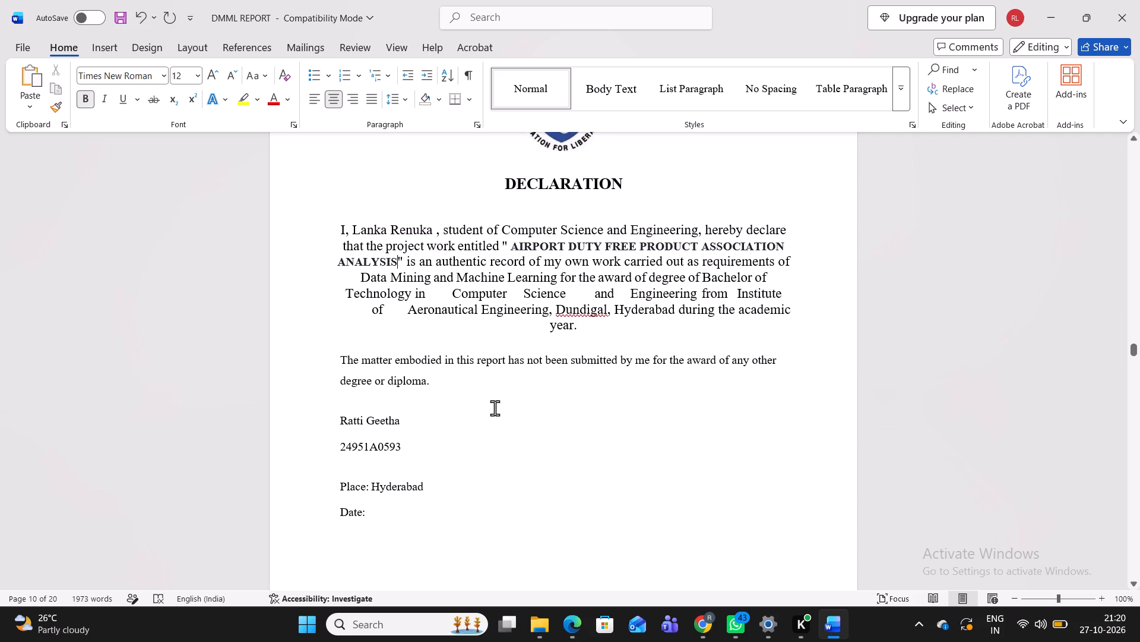
scroll(495, 408, "down", 1)
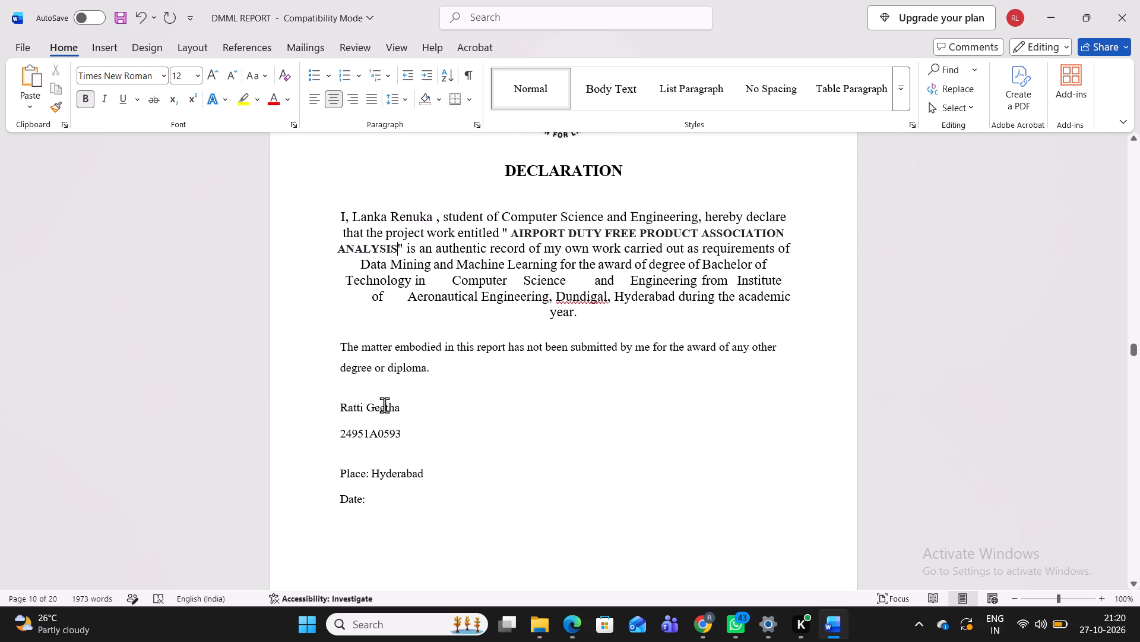
left_click(385, 405)
key("BackSpace")
key("BackSpace")
key("BackSpace")
key("BackSpace")
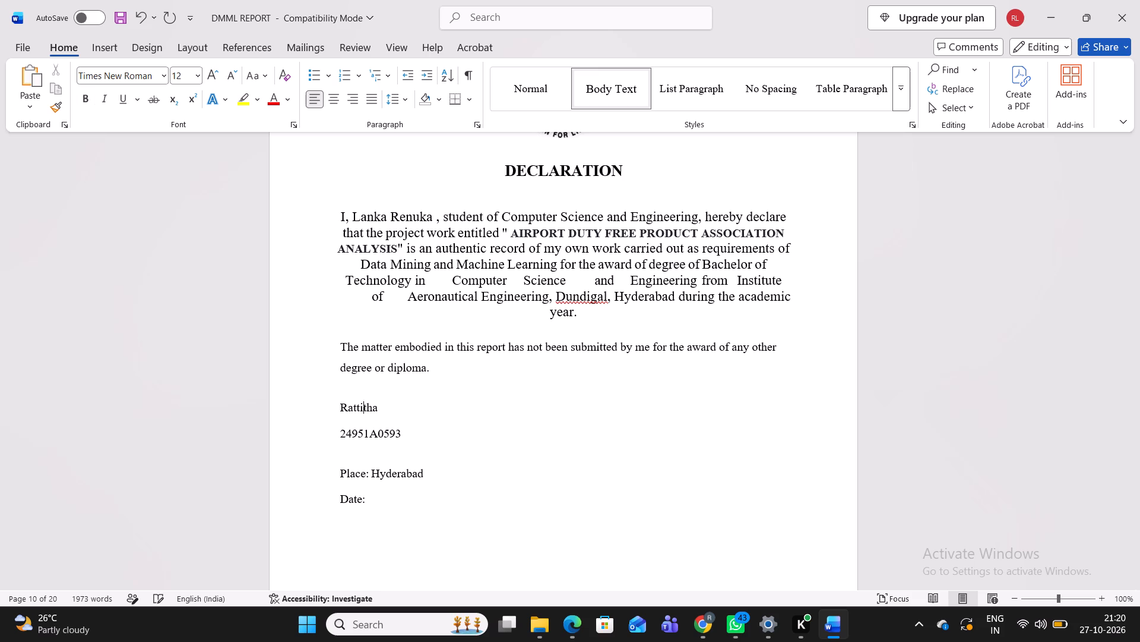
key("BackSpace")
key("BackSpace")
key("BackSpace")
key("BackSpace")
key("BackSpace")
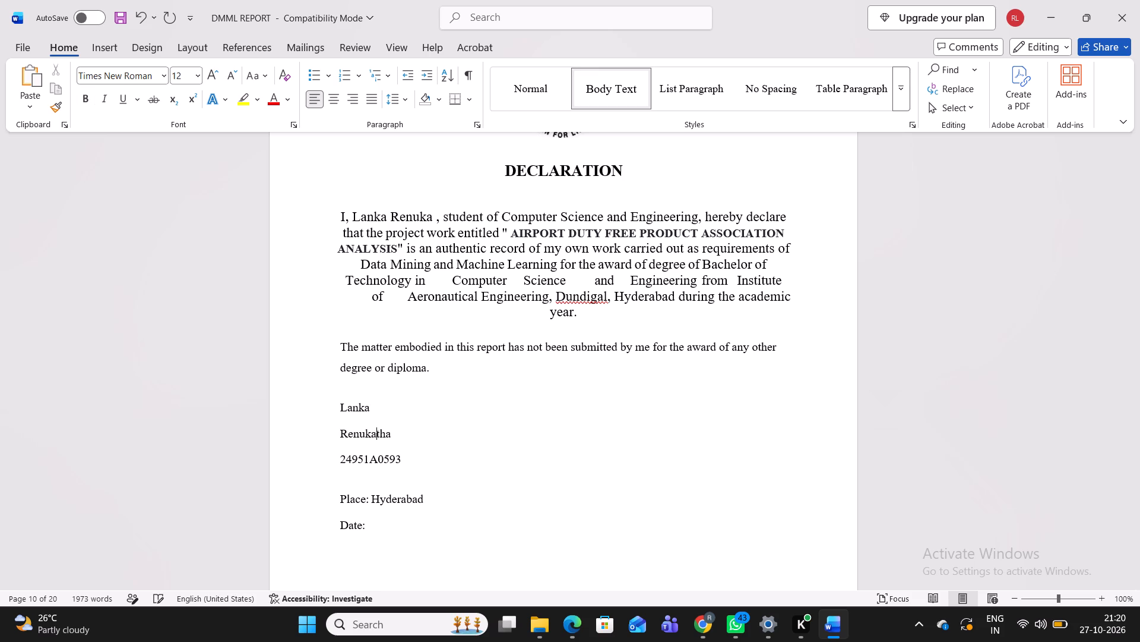
key("Delete")
key("Delete")
key("Delete")
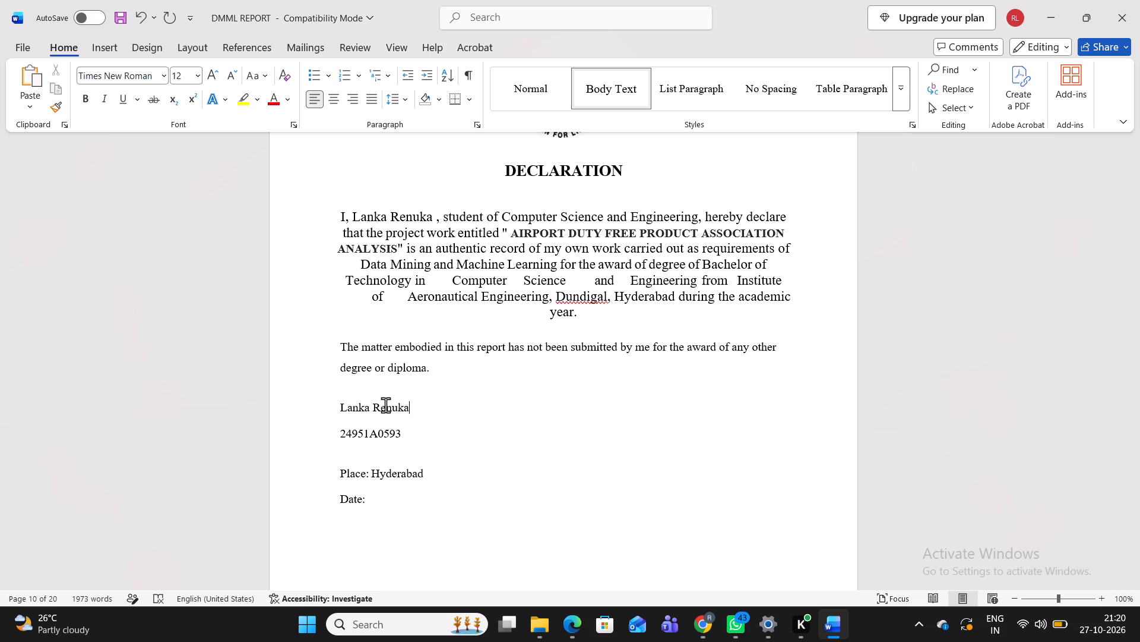
Change the ending of the roll number below the Declaration to match the submitting student's own roll number.
left_click(403, 432)
key("BackSpace")
key("BackSpace")
key("u")
key("0")
Look through the report from the Abstract into the Methodology chapter, and return to the self-assessment form on the first page.
scroll(398, 487, "down", 1)
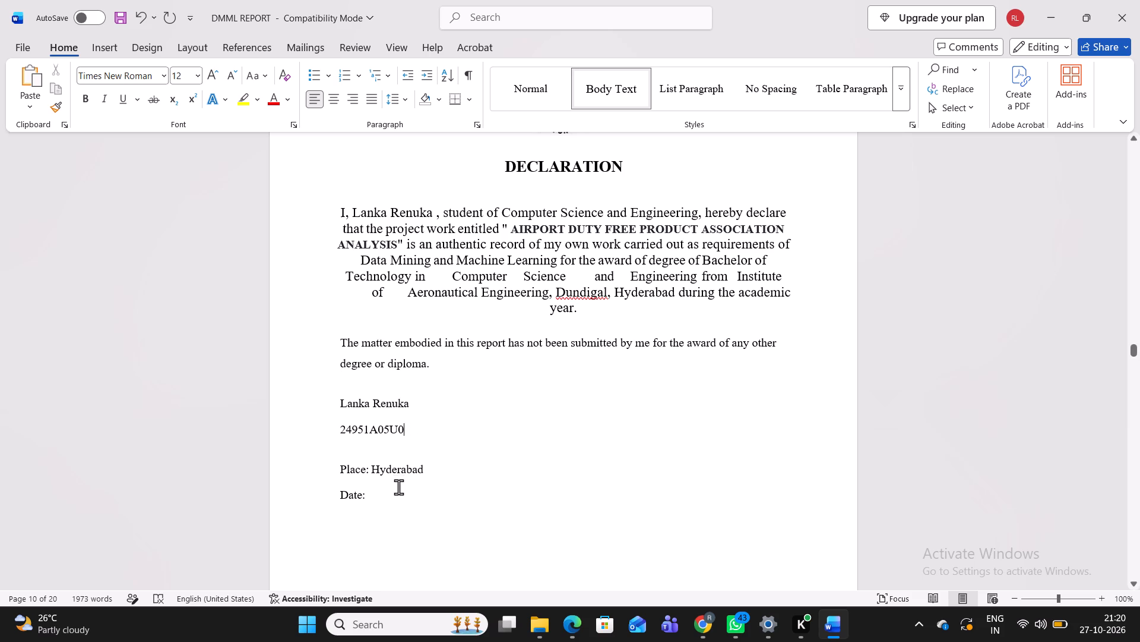
scroll(398, 487, "down", 6)
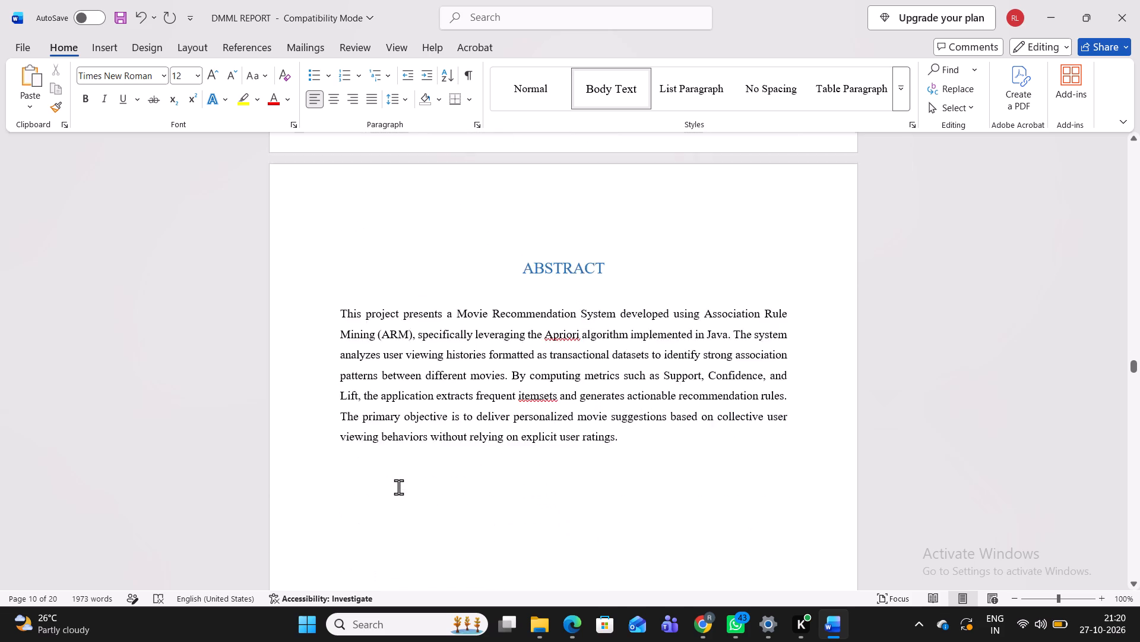
scroll(398, 487, "down", 3)
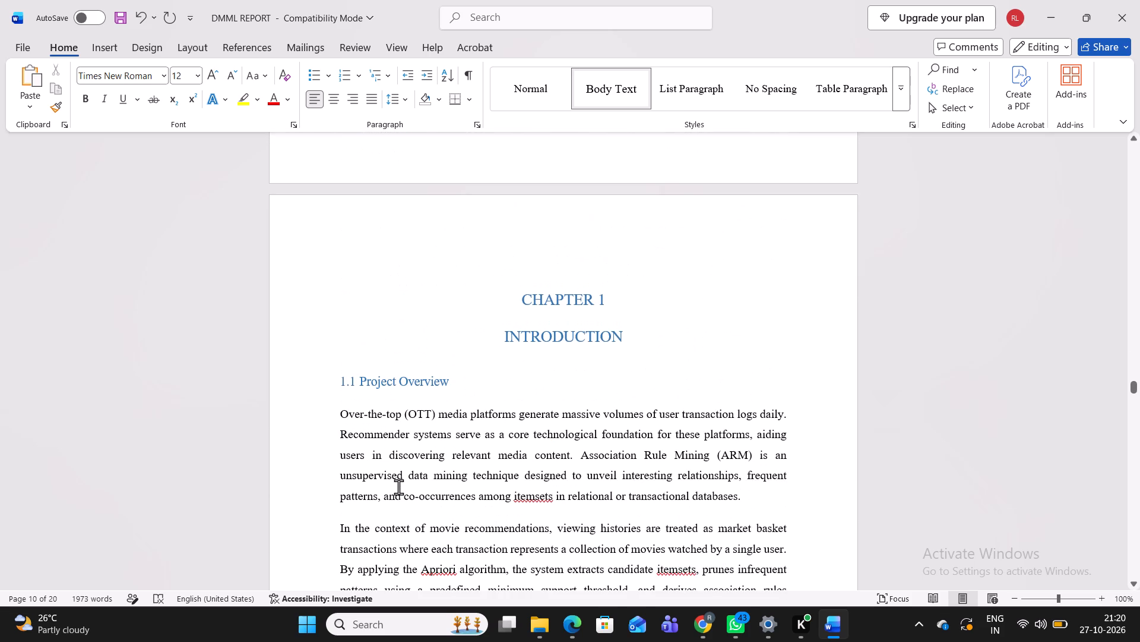
scroll(398, 487, "down", 5)
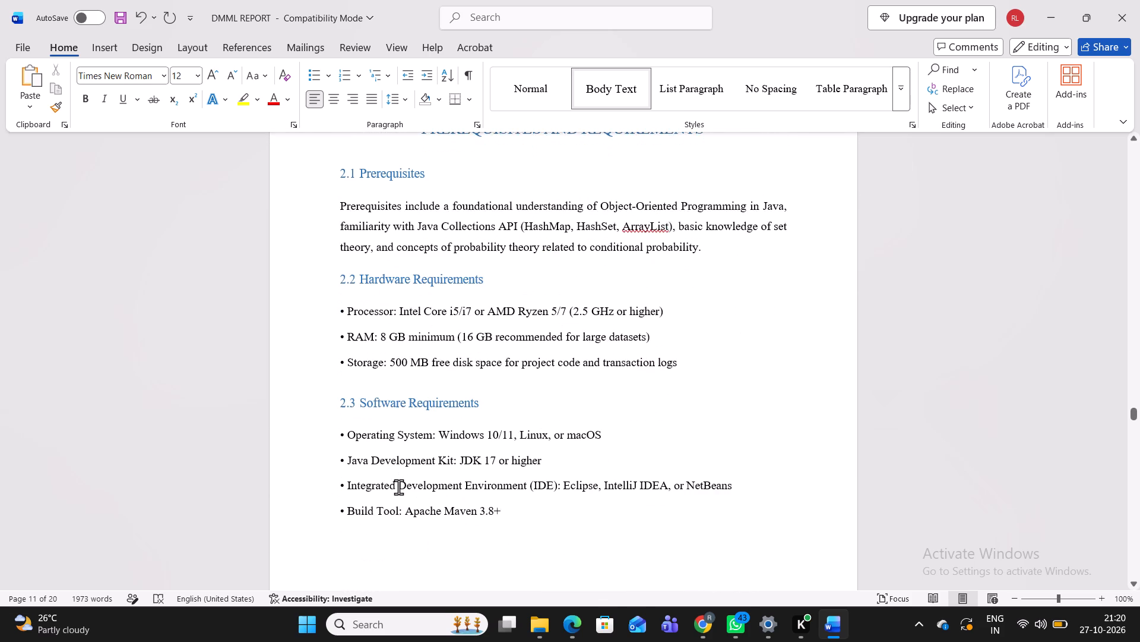
scroll(398, 487, "down", 6)
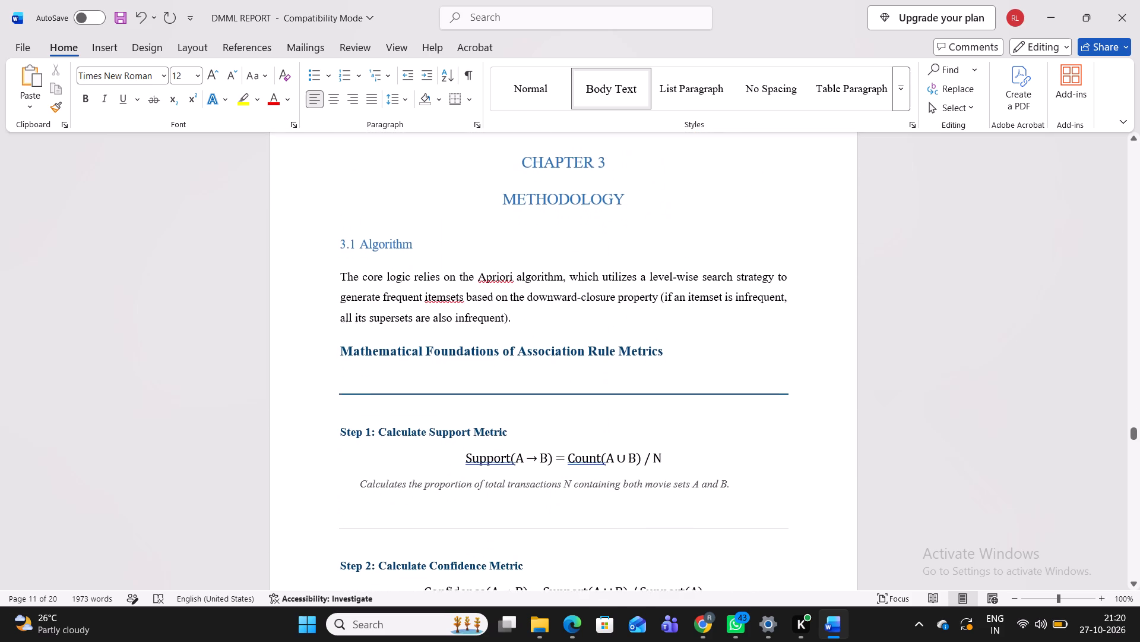
scroll(398, 487, "down", 3)
scroll(398, 487, "up", 18)
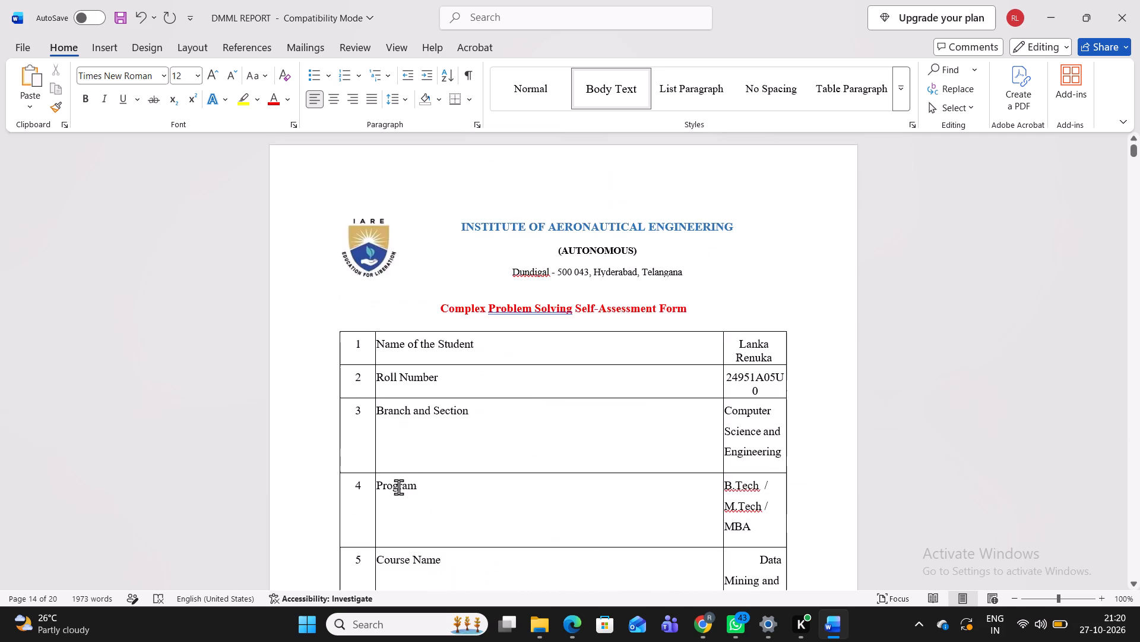
scroll(398, 487, "up", 15)
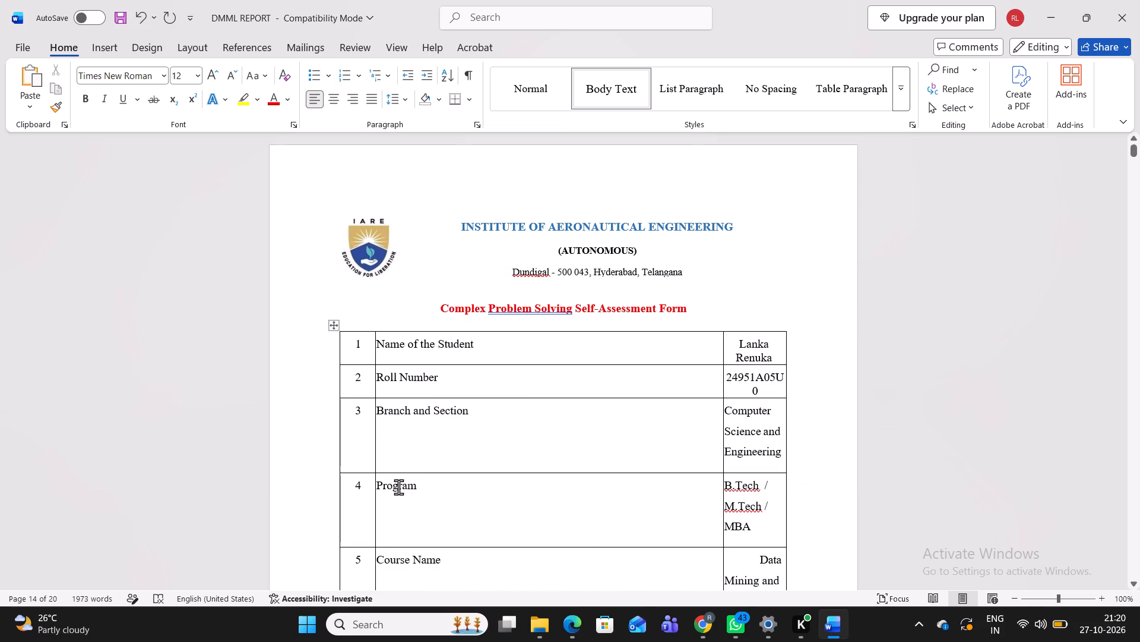
Save the report to the Desktop as a Word document named "DMML report word aat", accept the file format upgrade, and close the document.
left_click(23, 49)
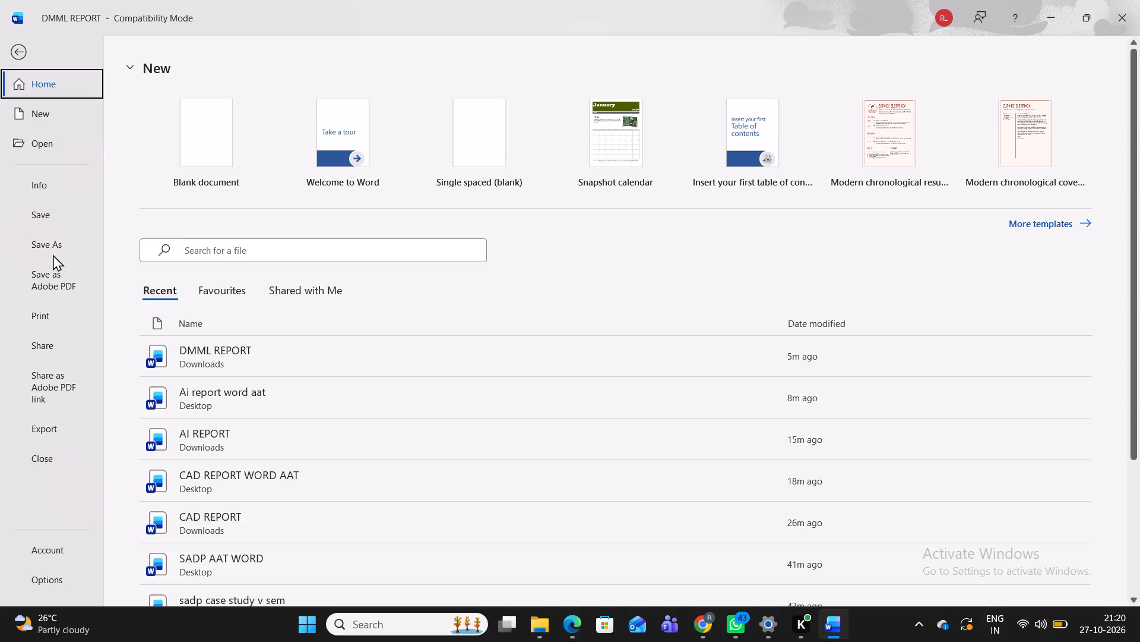
left_click(55, 243)
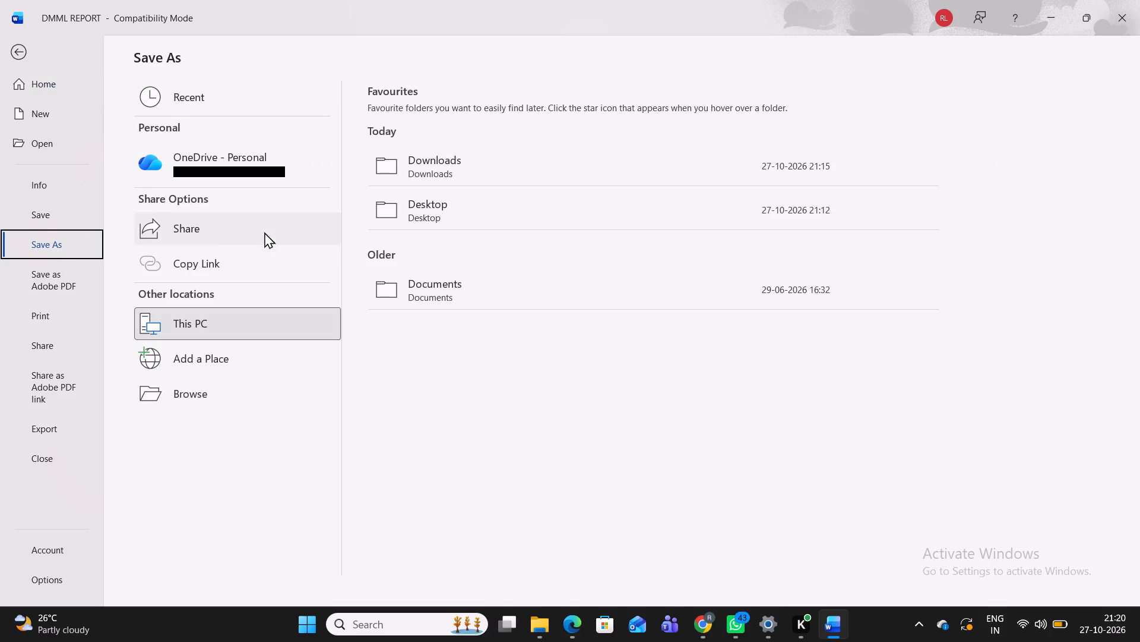
left_click(441, 195)
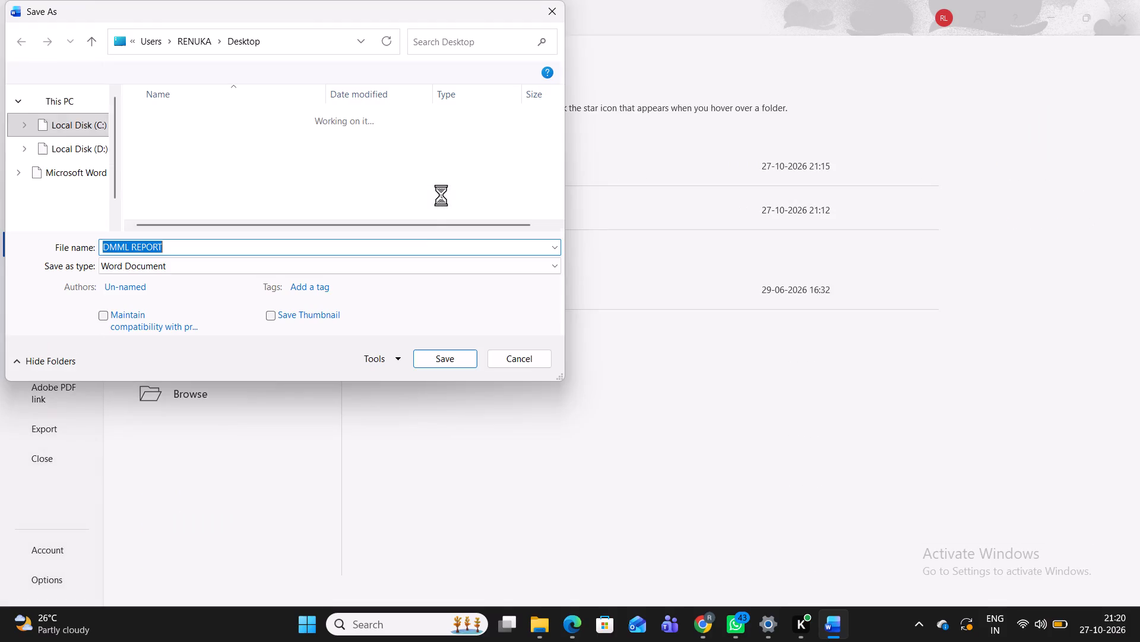
left_click(177, 242)
key("BackSpace")
key("BackSpace")
key("BackSpace")
key("BackSpace")
key("BackSpace")
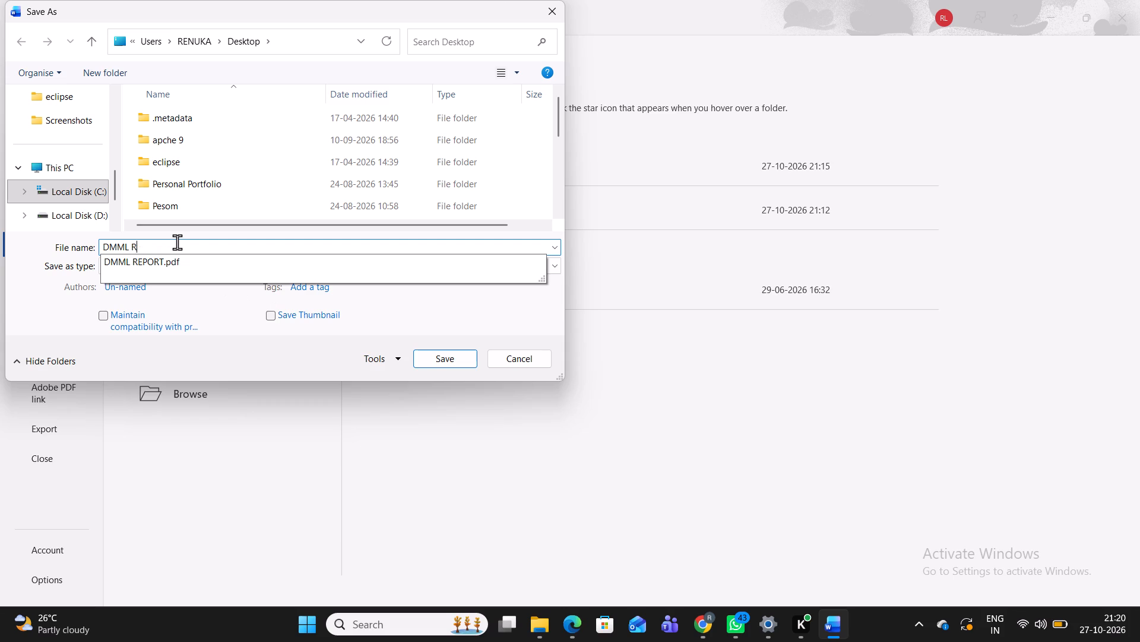
key("BackSpace")
type("repo")
type("rt")
key("space")
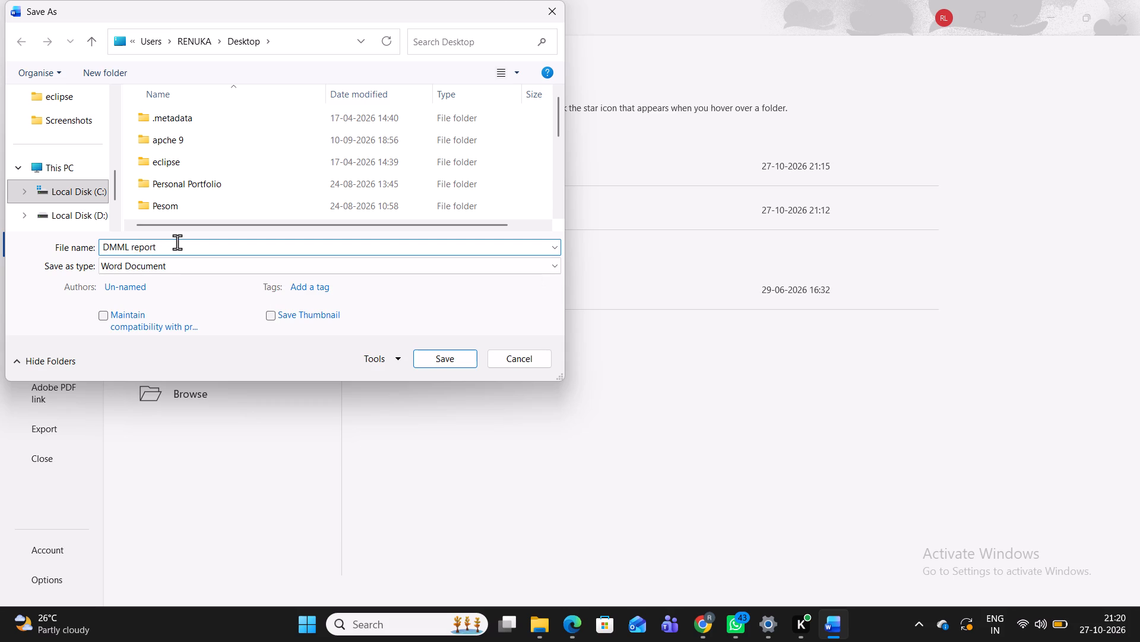
type("word aat")
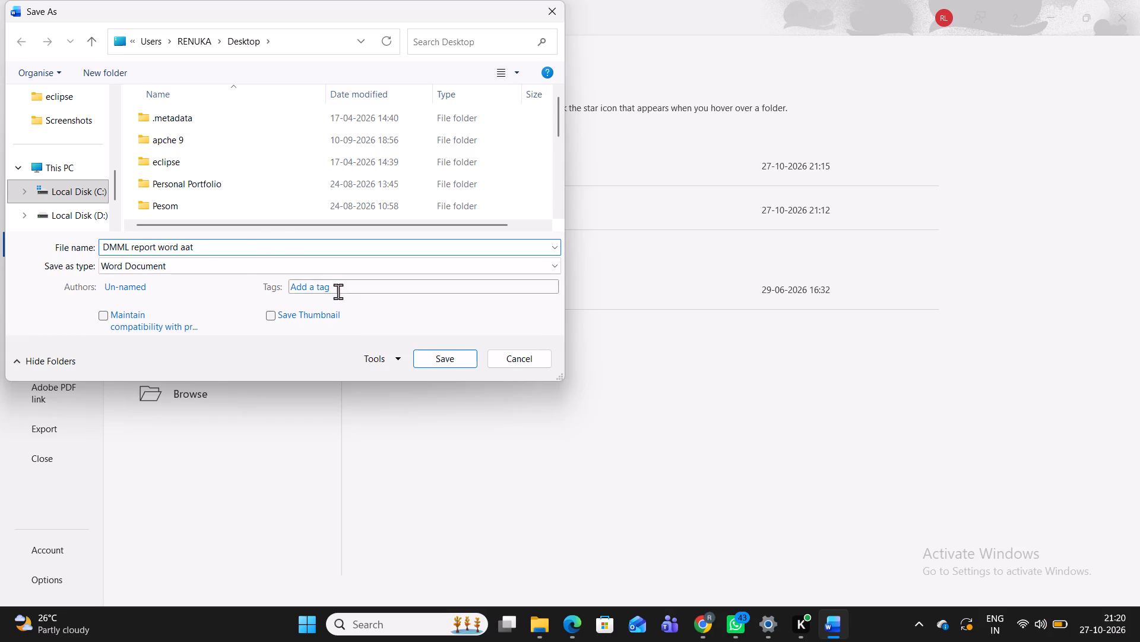
scroll(80, 130, "up", 10)
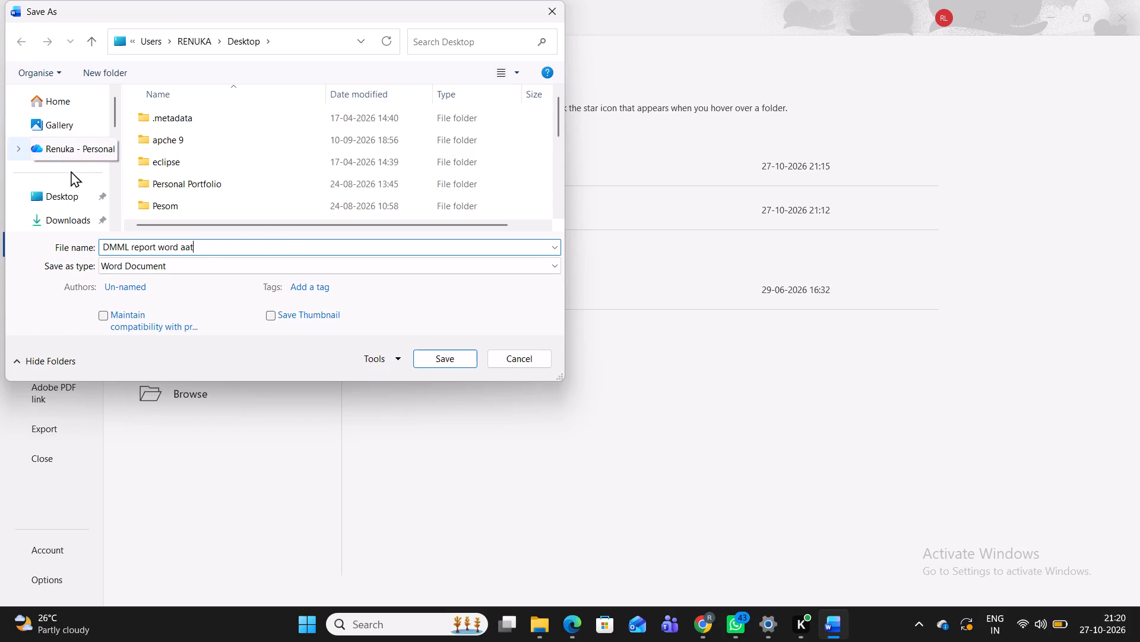
left_click(71, 194)
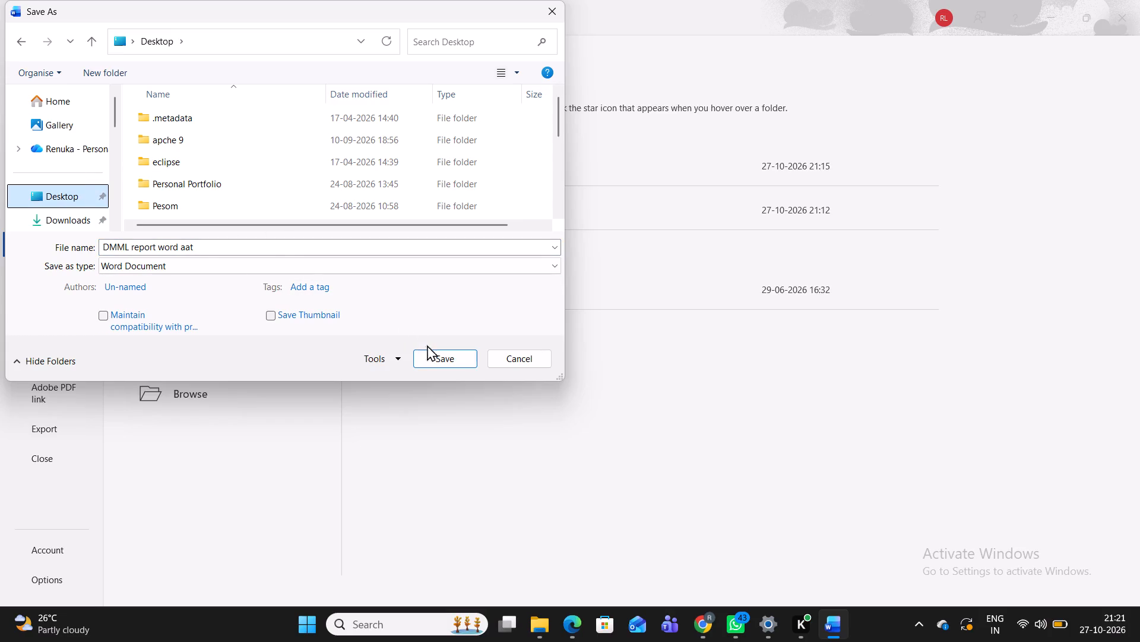
left_click(431, 351)
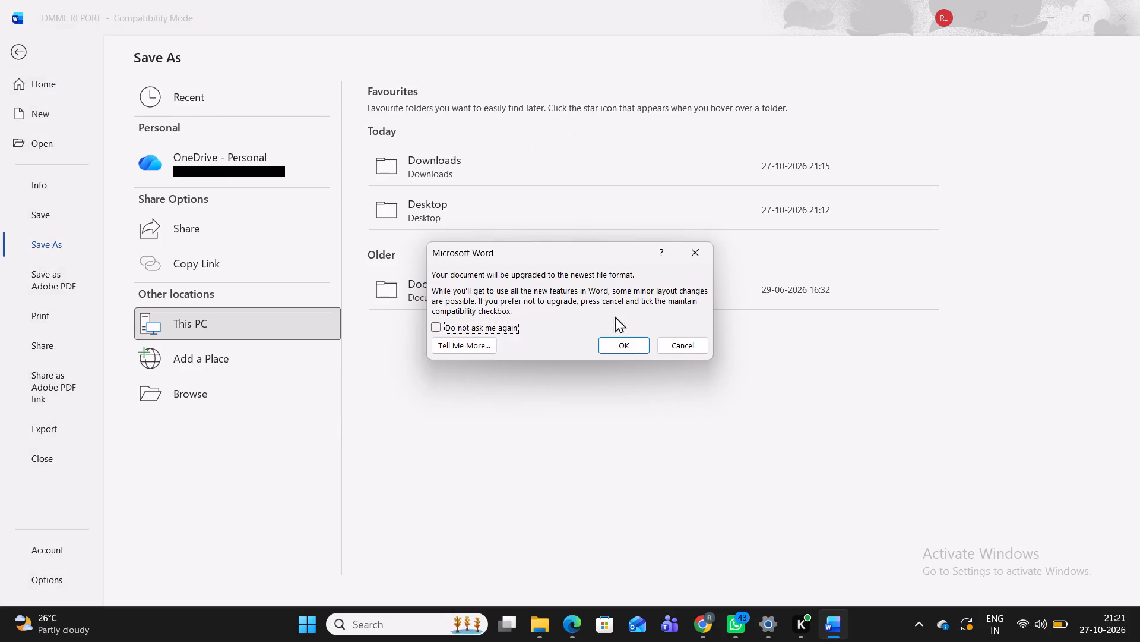
left_click(635, 338)
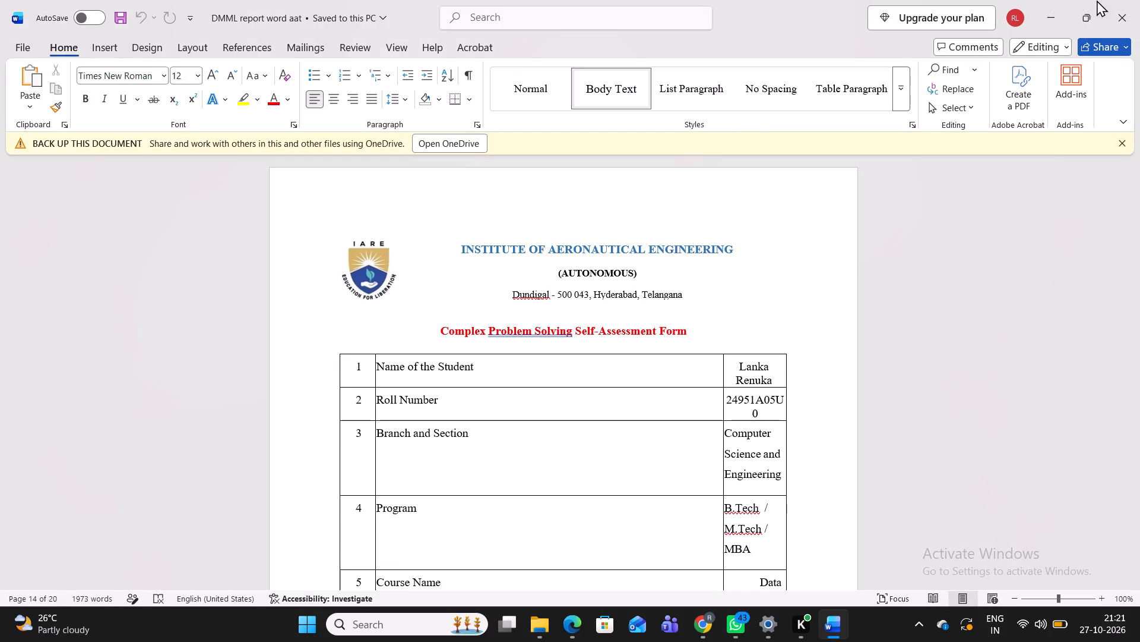
left_click(1114, 11)
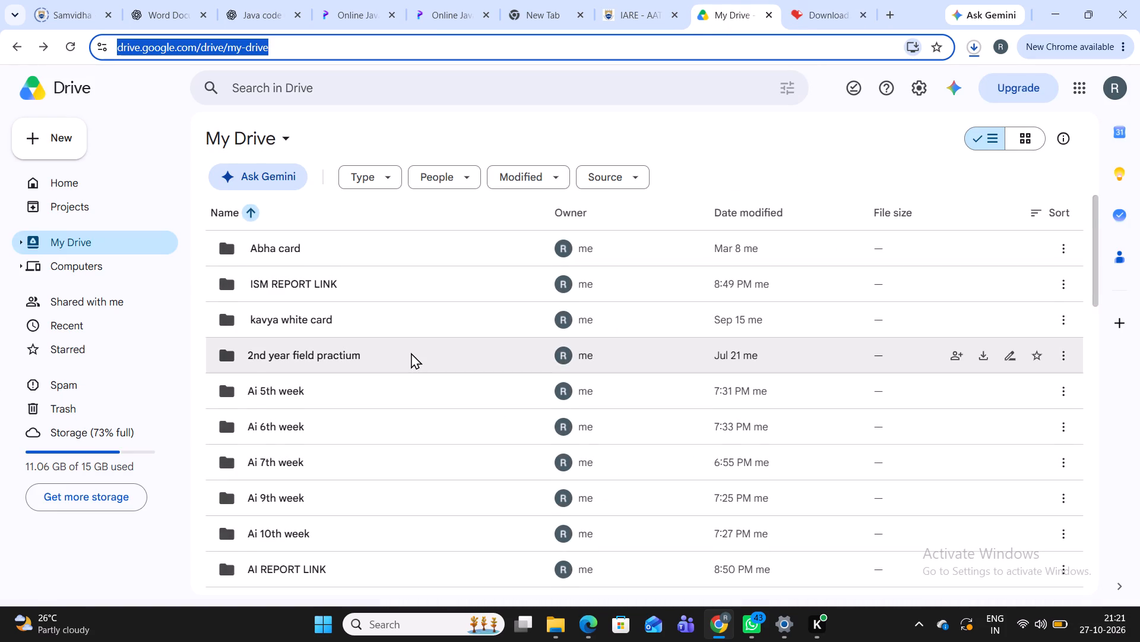